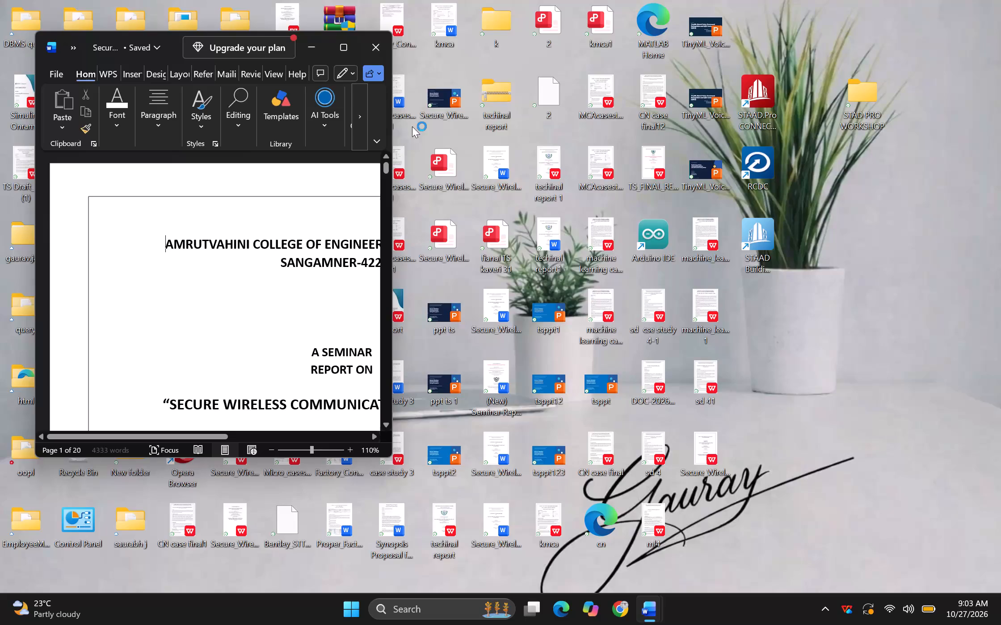
Enlarge the secure wireless communication report to full screen, and minimize it to reveal the desktop.
{"action": "left_click", "coordinate": [351, 48]}
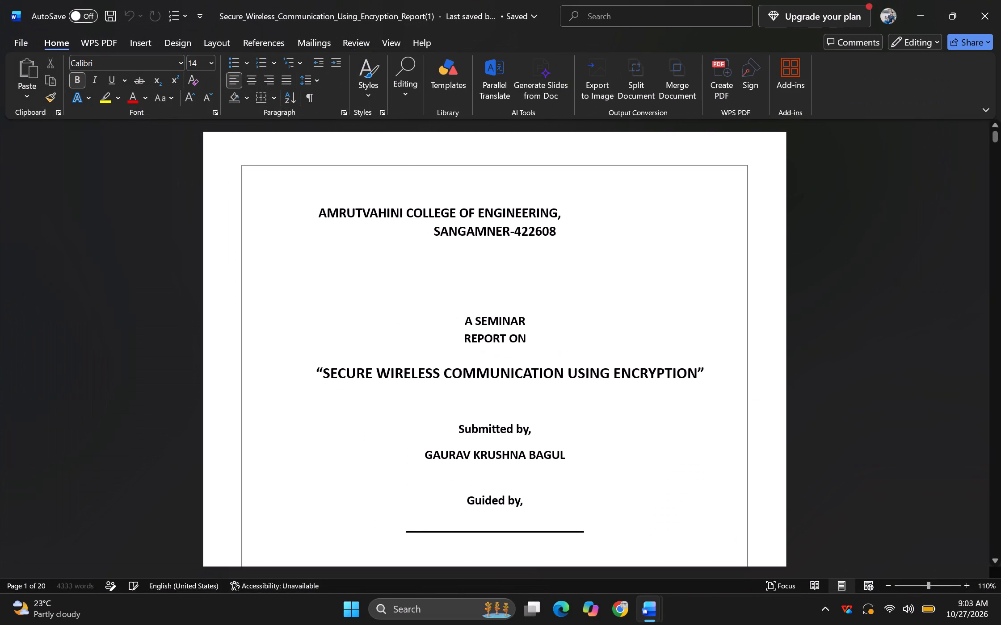
{"action": "left_click", "coordinate": [927, 20]}
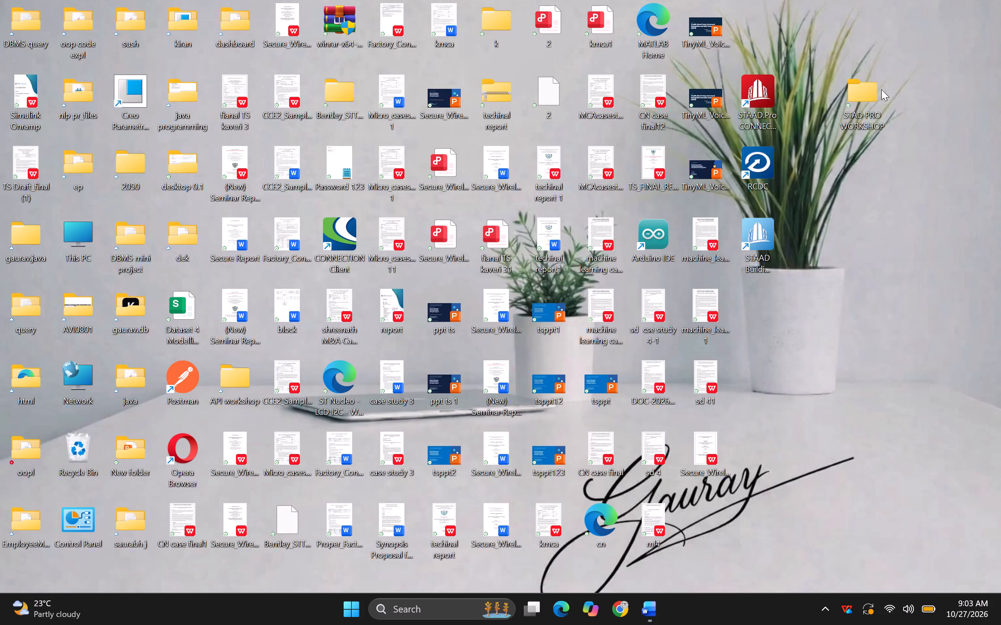
Close the blue CONNECTION Client introduction window.
{"action": "left_click", "coordinate": [775, 106]}
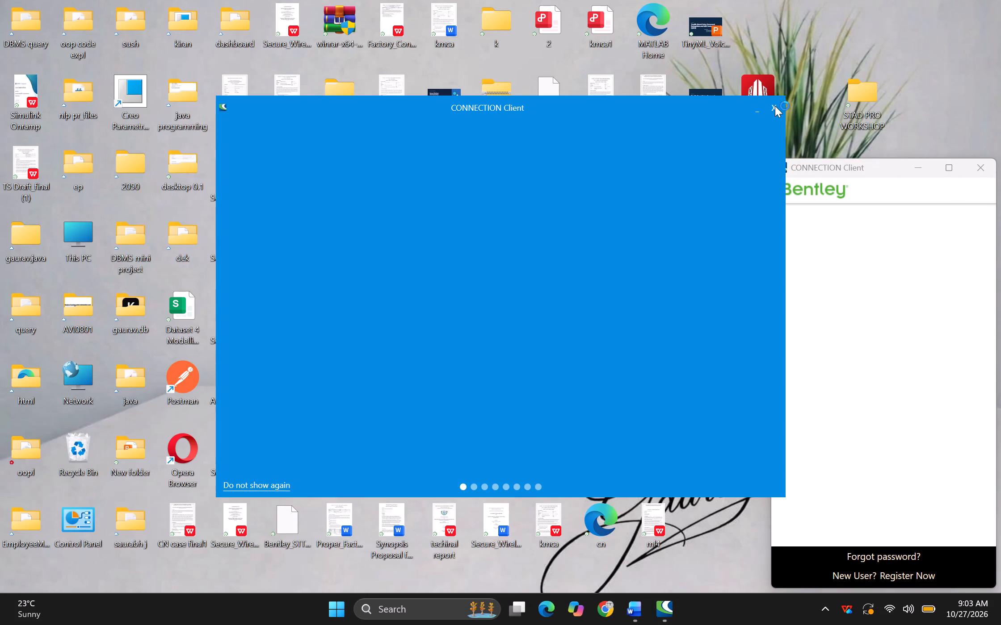
{"action": "triple_click", "coordinate": [772, 106]}
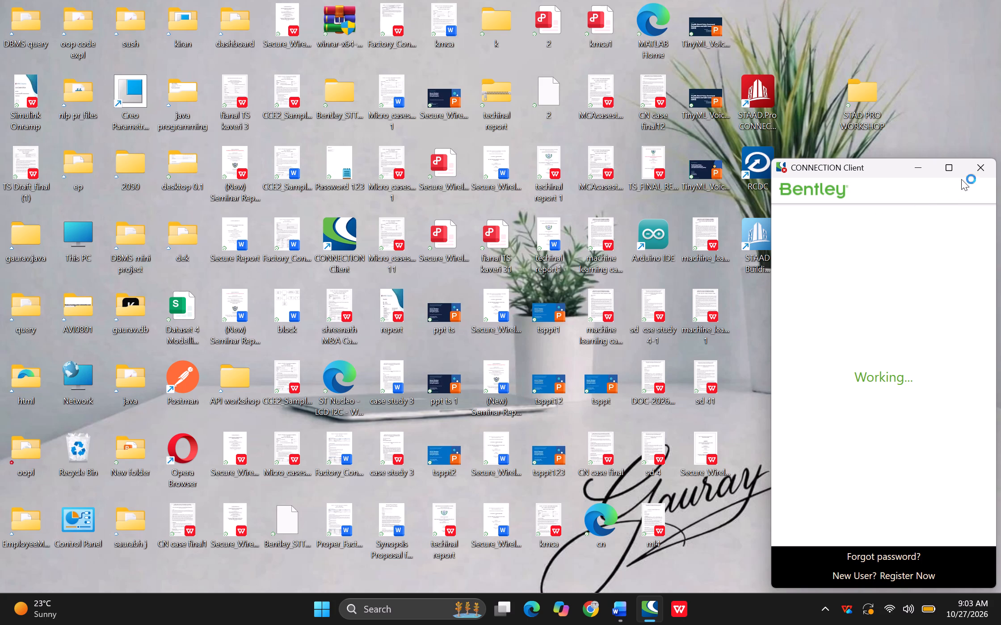
Close the Bentley CONNECTION Client window.
{"action": "left_click", "coordinate": [972, 168]}
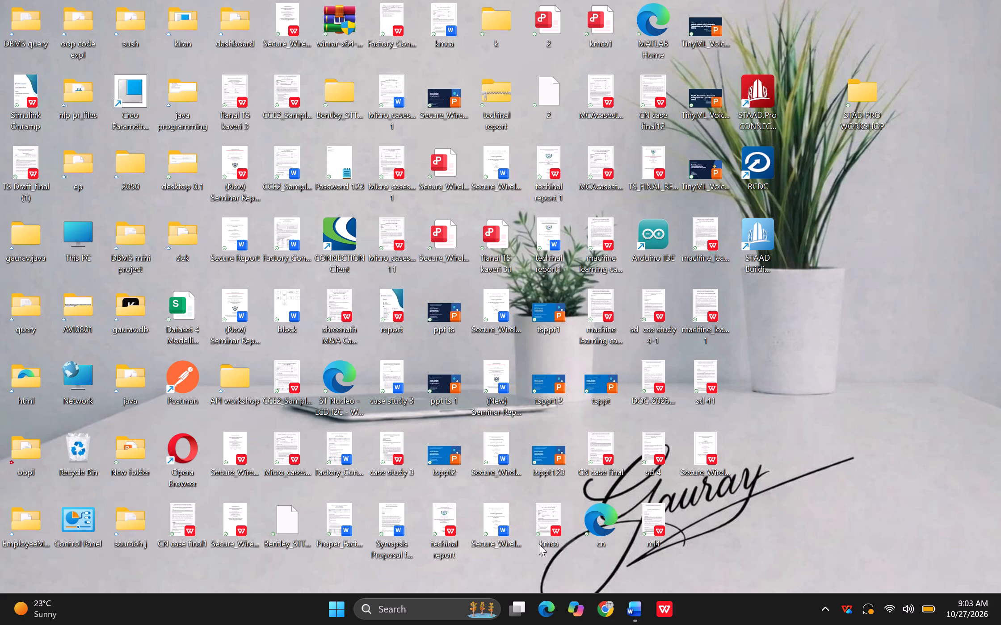
Open the desktop document "techinal report1" with Microsoft Word.
{"action": "right_click", "coordinate": [545, 236]}
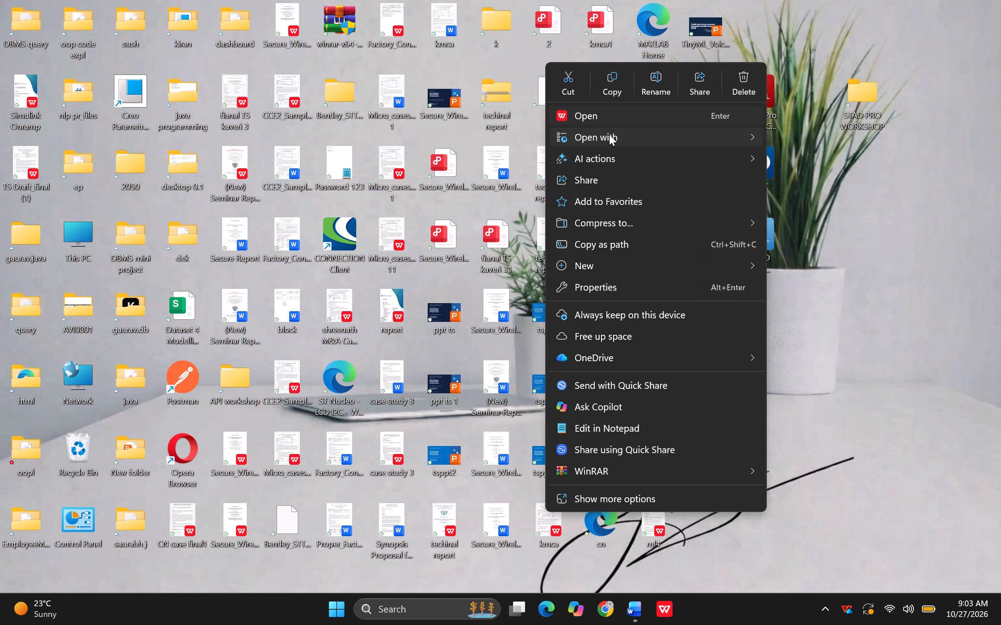
{"action": "left_click", "coordinate": [784, 138]}
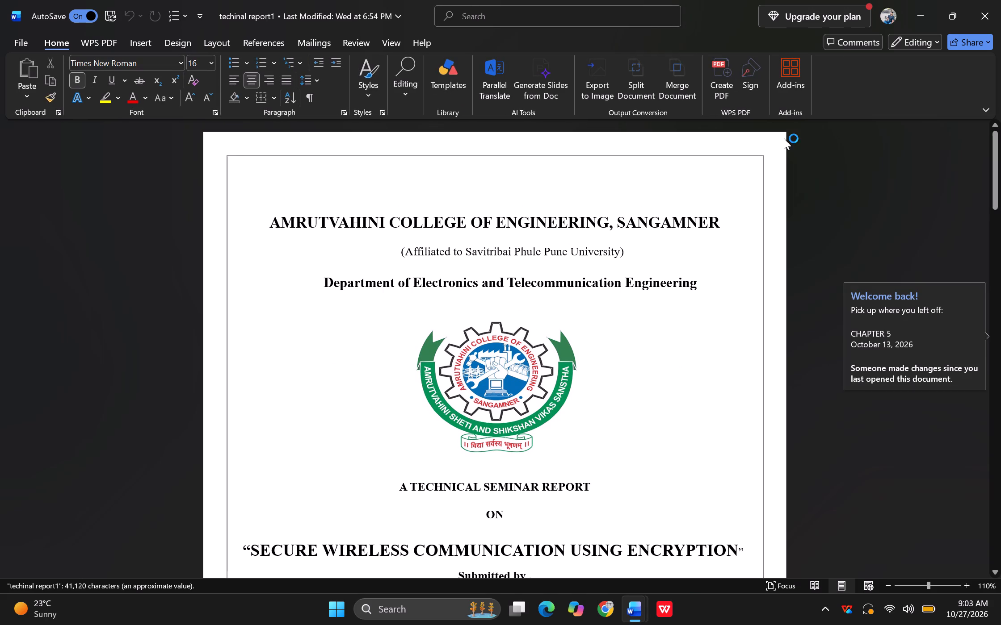
Look through the seminar report from the cover page past the certificate, acknowledgement, table of contents and Chapter 1 to the following pages.
{"action": "scroll", "coordinate": [724, 177], "scroll_direction": "down", "scroll_amount": 3}
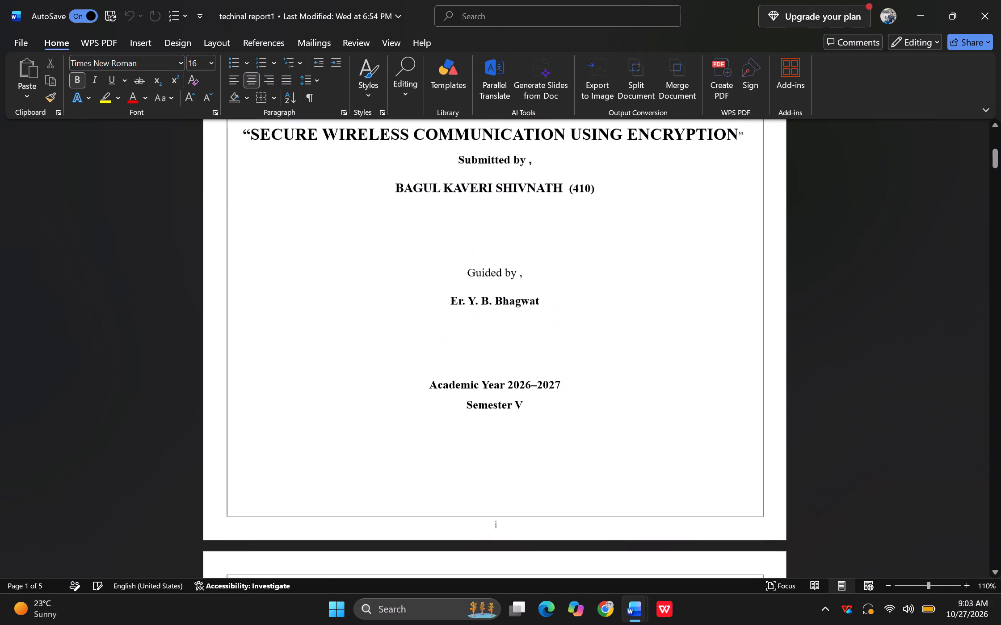
{"action": "scroll", "coordinate": [543, 288], "scroll_direction": "down", "scroll_amount": 6}
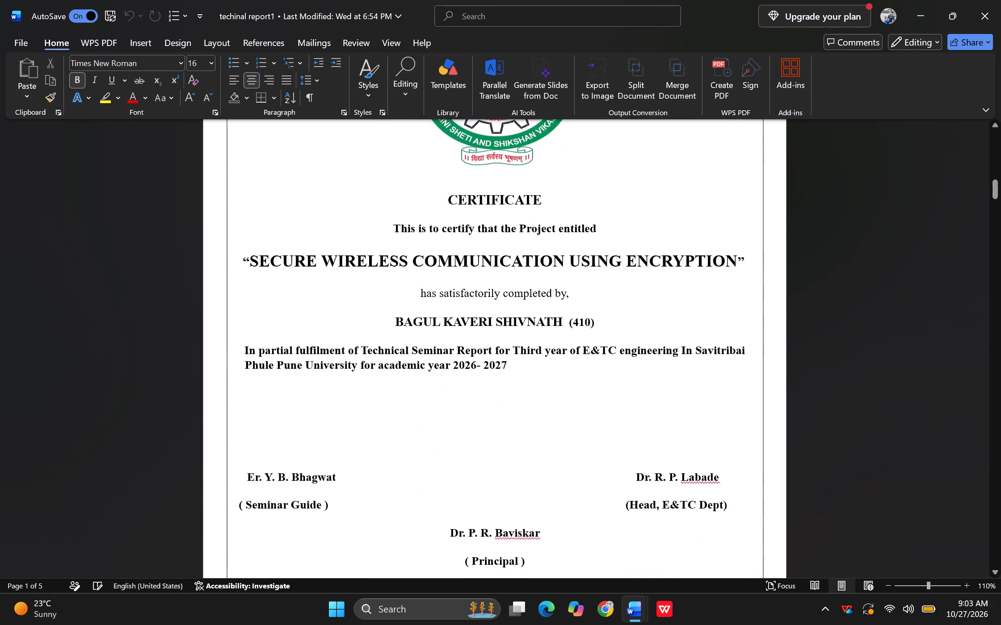
{"action": "scroll", "coordinate": [543, 288], "scroll_direction": "down", "scroll_amount": 11}
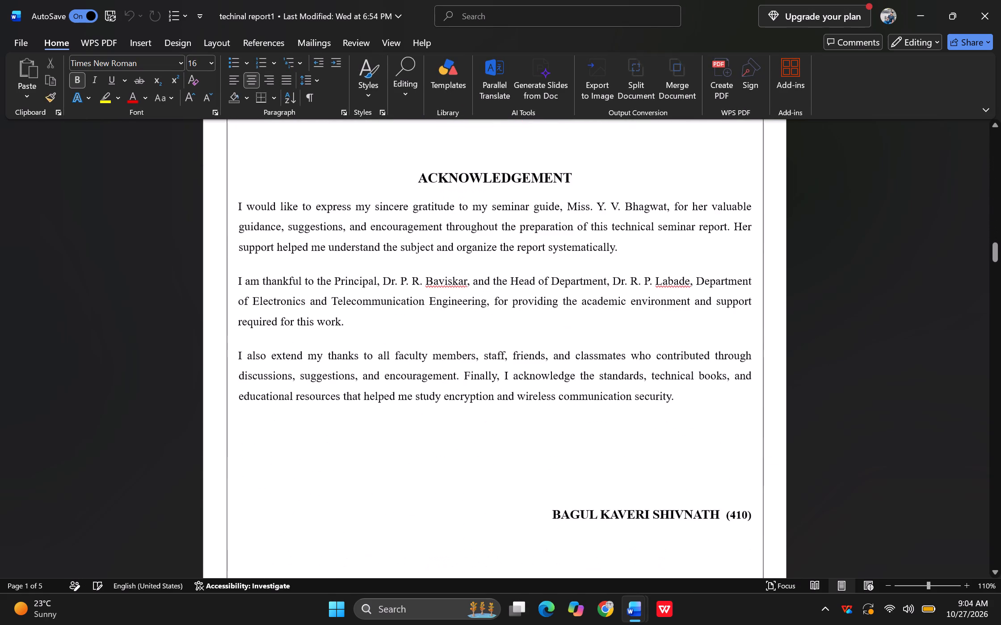
{"action": "scroll", "coordinate": [543, 288], "scroll_direction": "down", "scroll_amount": 10}
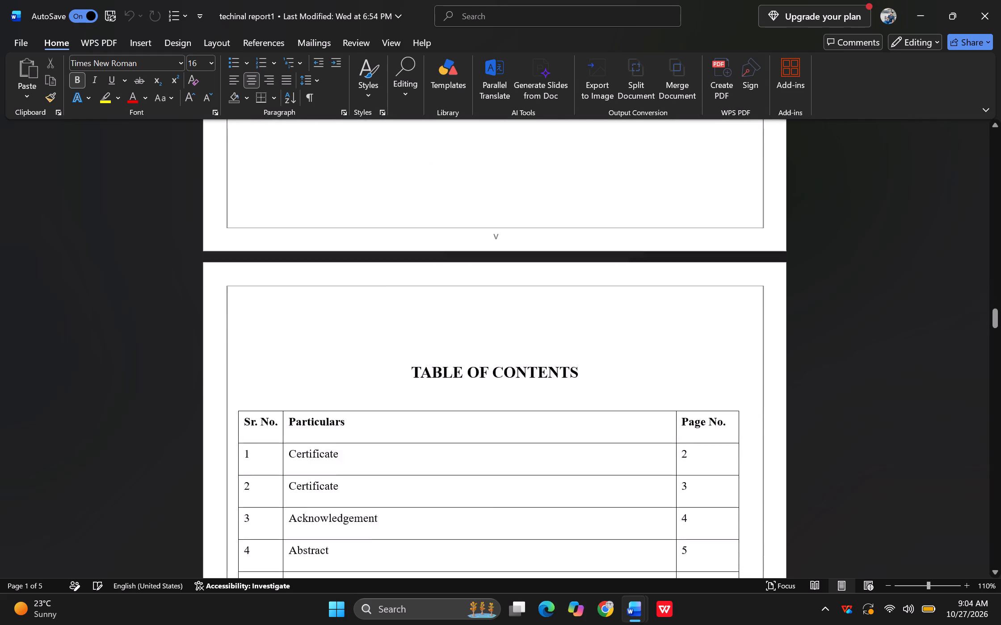
{"action": "scroll", "coordinate": [543, 288], "scroll_direction": "down", "scroll_amount": 12}
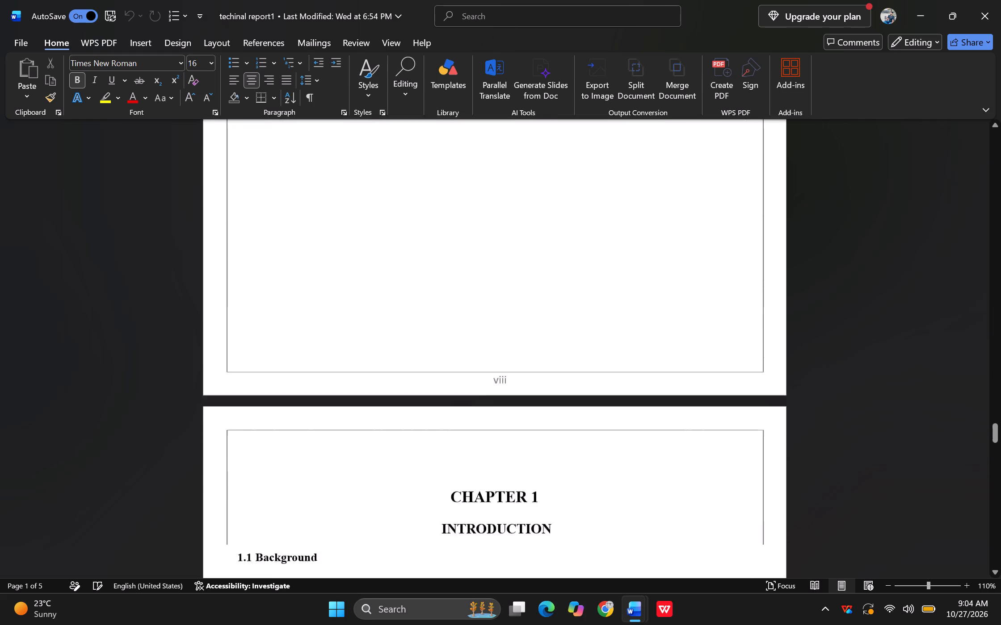
{"action": "scroll", "coordinate": [543, 288], "scroll_direction": "down", "scroll_amount": 15}
{"action": "scroll", "coordinate": [543, 288], "scroll_direction": "down", "scroll_amount": 20}
{"action": "scroll", "coordinate": [543, 288], "scroll_direction": "down", "scroll_amount": 20}
{"action": "scroll", "coordinate": [543, 288], "scroll_direction": "down", "scroll_amount": 20}
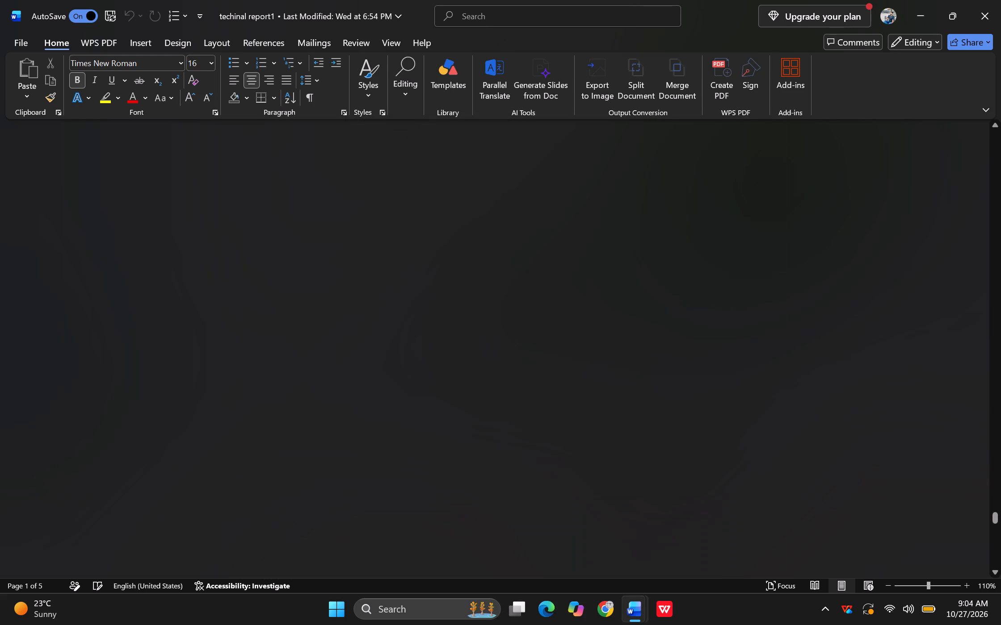
{"action": "scroll", "coordinate": [543, 288], "scroll_direction": "down", "scroll_amount": 4}
{"action": "scroll", "coordinate": [543, 288], "scroll_direction": "down", "scroll_amount": 20}
{"action": "scroll", "coordinate": [543, 288], "scroll_direction": "down", "scroll_amount": 4}
{"action": "scroll", "coordinate": [543, 288], "scroll_direction": "down", "scroll_amount": 20}
{"action": "scroll", "coordinate": [543, 288], "scroll_direction": "down", "scroll_amount": 16}
{"action": "scroll", "coordinate": [543, 288], "scroll_direction": "down", "scroll_amount": 20}
{"action": "scroll", "coordinate": [543, 288], "scroll_direction": "down", "scroll_amount": 20}
{"action": "scroll", "coordinate": [543, 288], "scroll_direction": "down", "scroll_amount": 17}
{"action": "scroll", "coordinate": [529, 337], "scroll_direction": "up", "scroll_amount": 4}
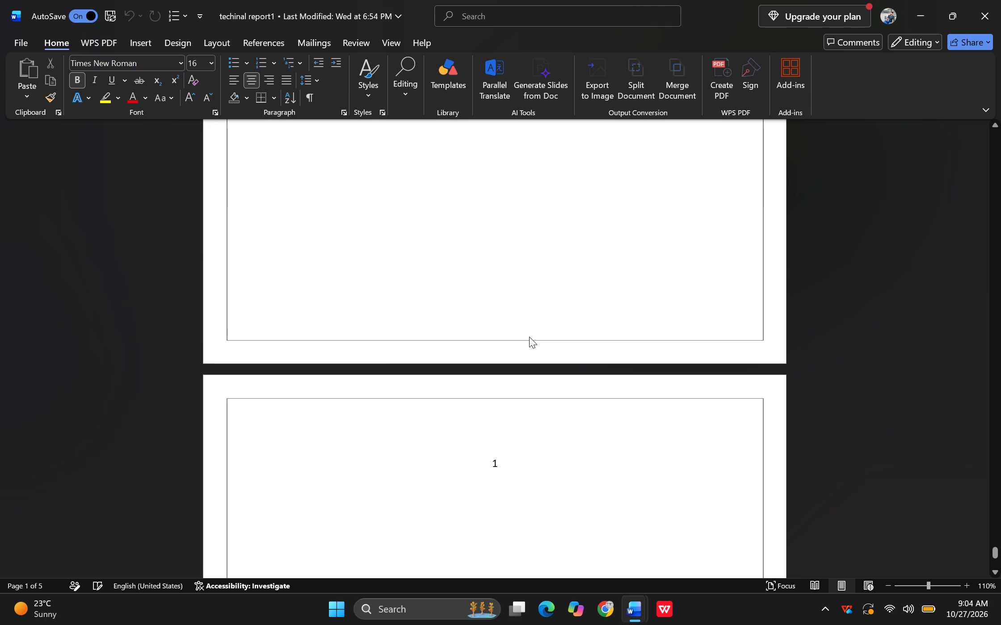
Examine the end of the report, covering the last entries of the reference list and the pages after them.
{"action": "scroll", "coordinate": [529, 337], "scroll_direction": "up", "scroll_amount": 6}
{"action": "scroll", "coordinate": [529, 337], "scroll_direction": "down", "scroll_amount": 2}
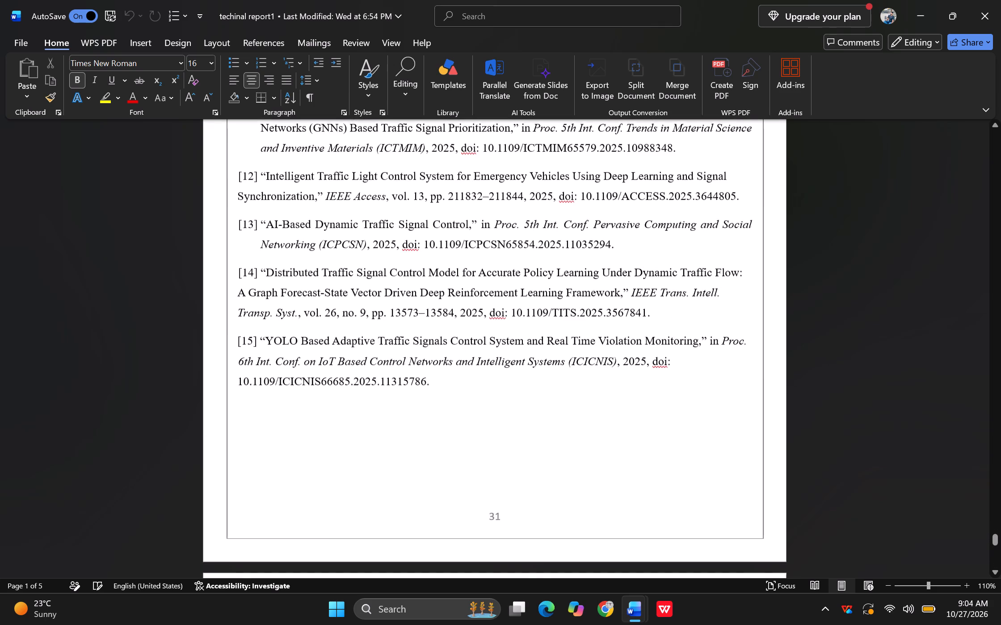
{"action": "scroll", "coordinate": [529, 337], "scroll_direction": "up", "scroll_amount": 3}
{"action": "scroll", "coordinate": [529, 337], "scroll_direction": "down", "scroll_amount": 3}
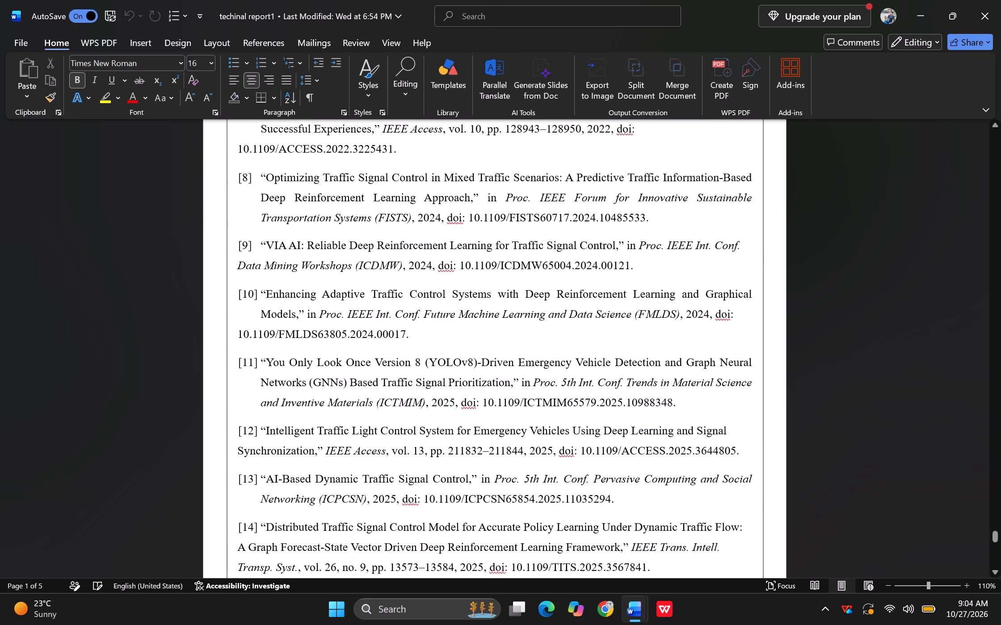
{"action": "scroll", "coordinate": [529, 337], "scroll_direction": "down", "scroll_amount": 4}
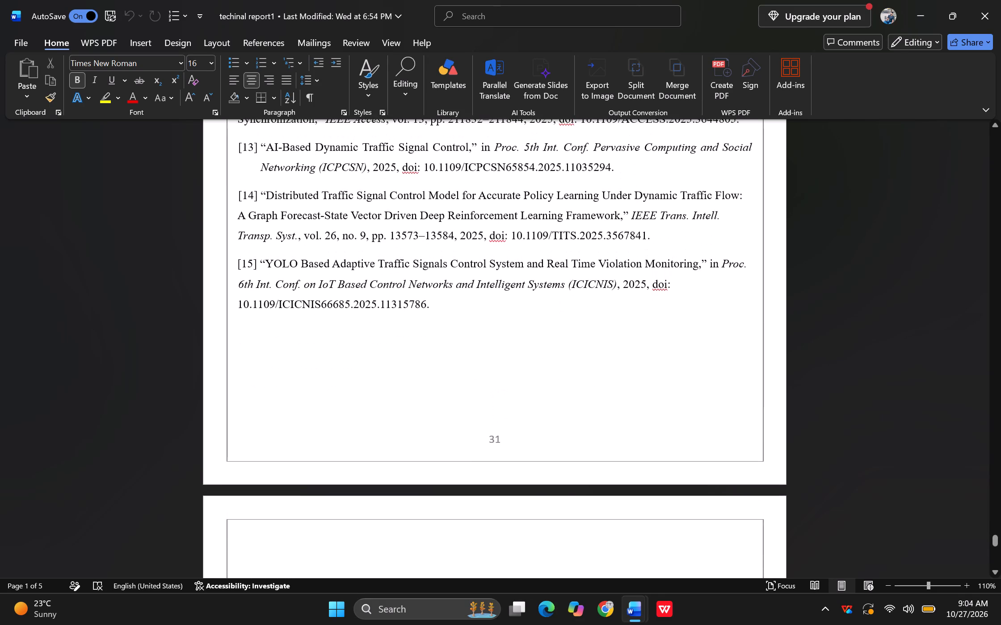
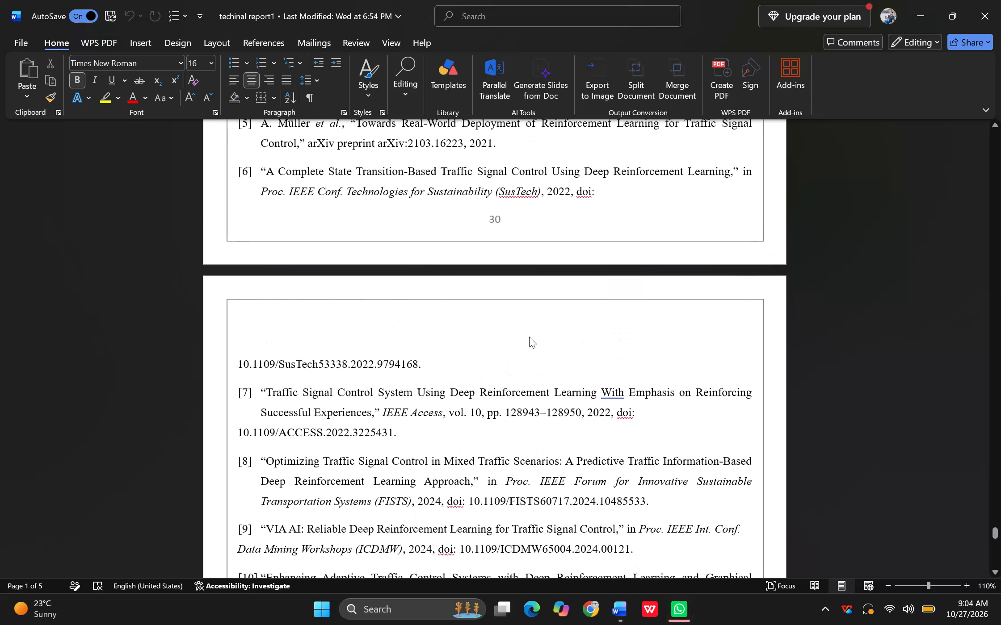
Look back through "techinal report1" from the references to its cover page.
{"action": "scroll", "coordinate": [529, 337], "scroll_direction": "up", "scroll_amount": 13}
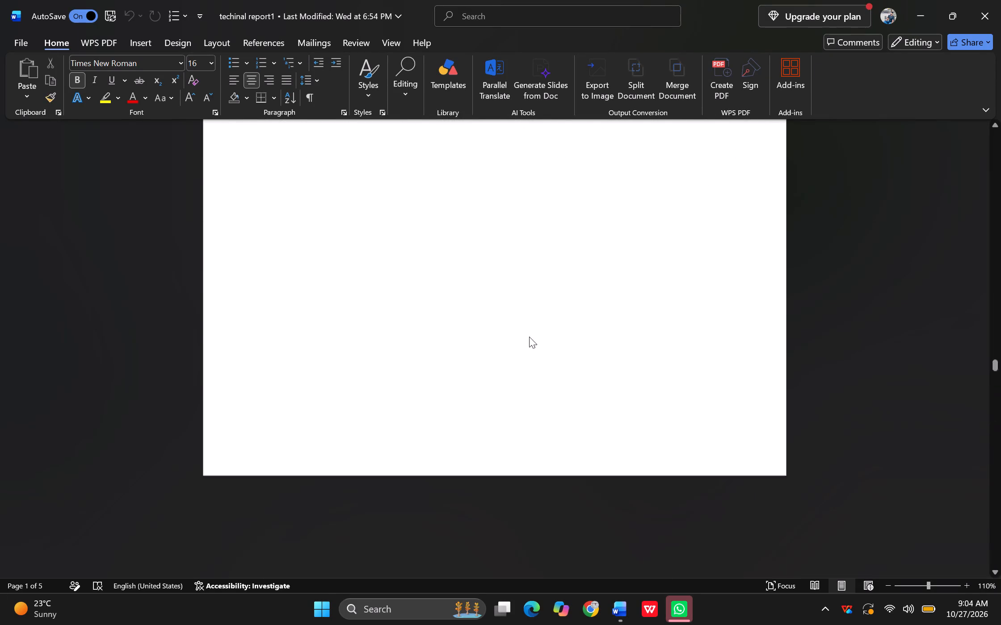
{"action": "scroll", "coordinate": [529, 337], "scroll_direction": "up", "scroll_amount": 5}
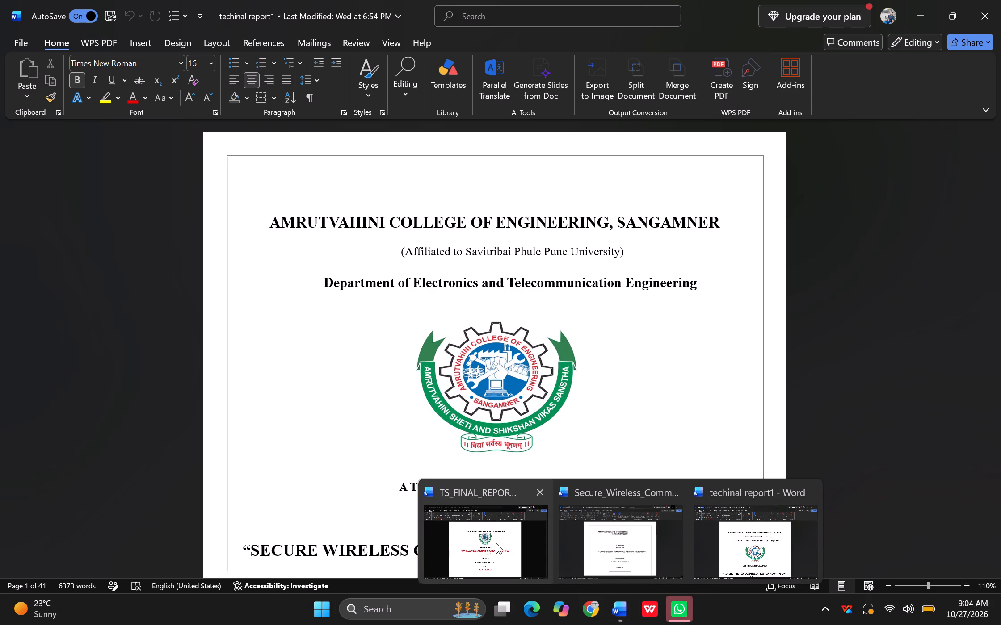
Switch to the open "TS_FINAL_REPORT" document and examine its cover page down to the year and department lines.
{"action": "left_click", "coordinate": [489, 546]}
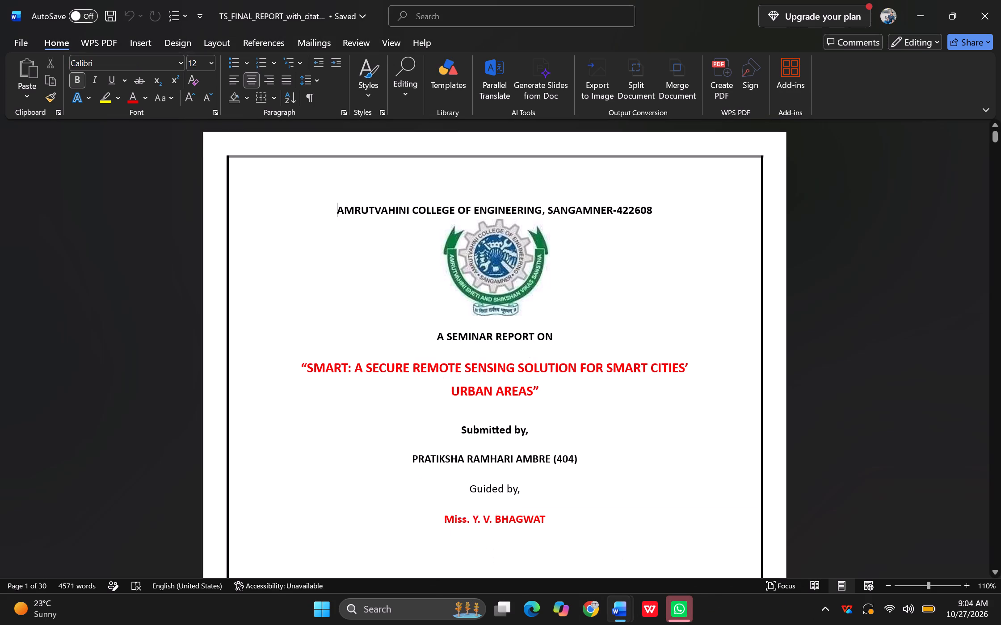
{"action": "scroll", "coordinate": [480, 485], "scroll_direction": "down", "scroll_amount": 2}
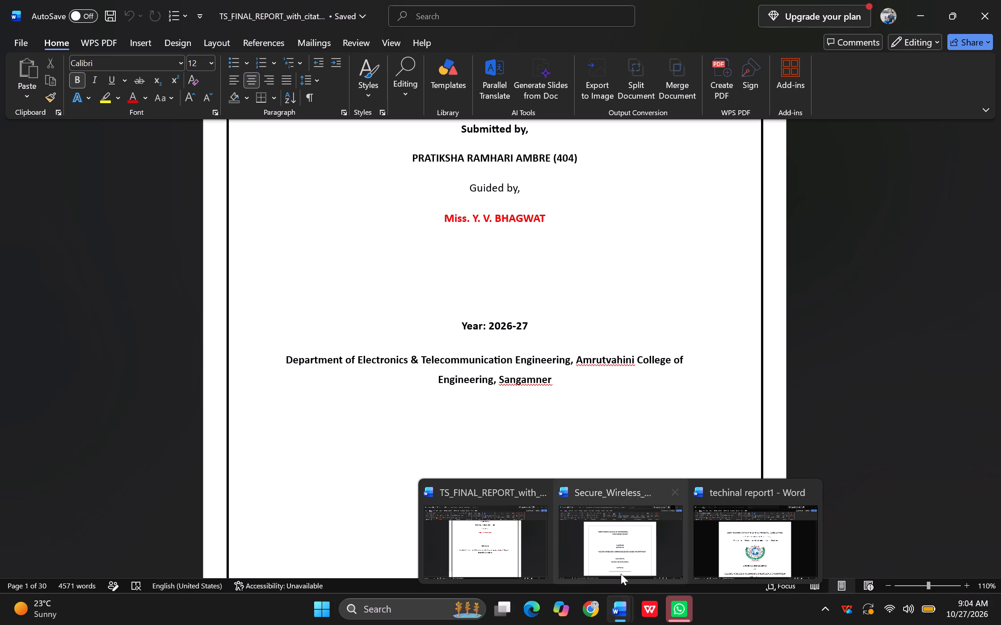
Return to the "techinal report1" document and look from its cover page down to the certificate page.
{"action": "left_click", "coordinate": [752, 547]}
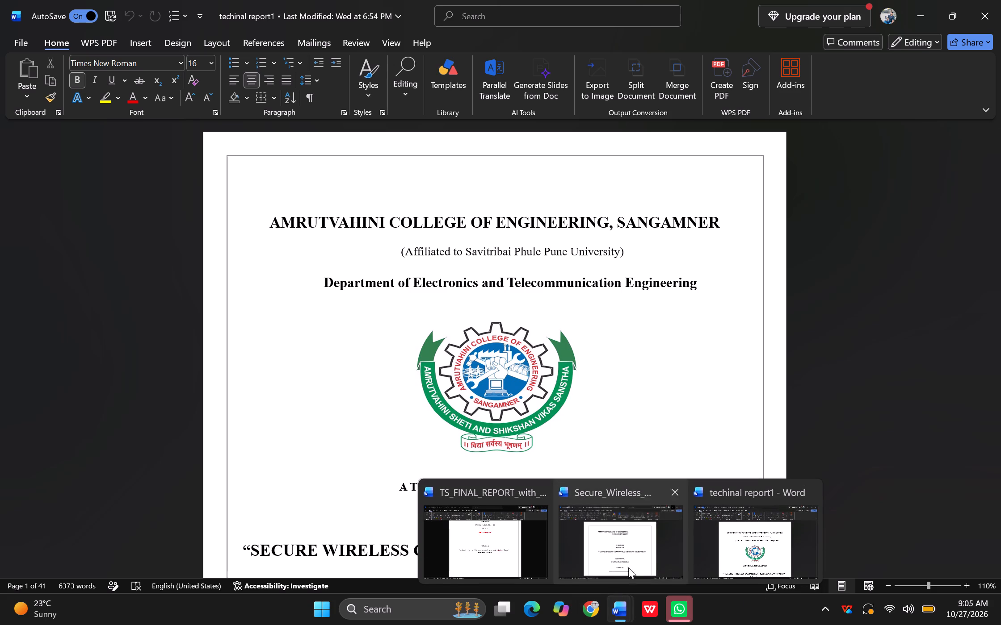
{"action": "left_click", "coordinate": [685, 361]}
{"action": "scroll", "coordinate": [685, 361], "scroll_direction": "down", "scroll_amount": 9}
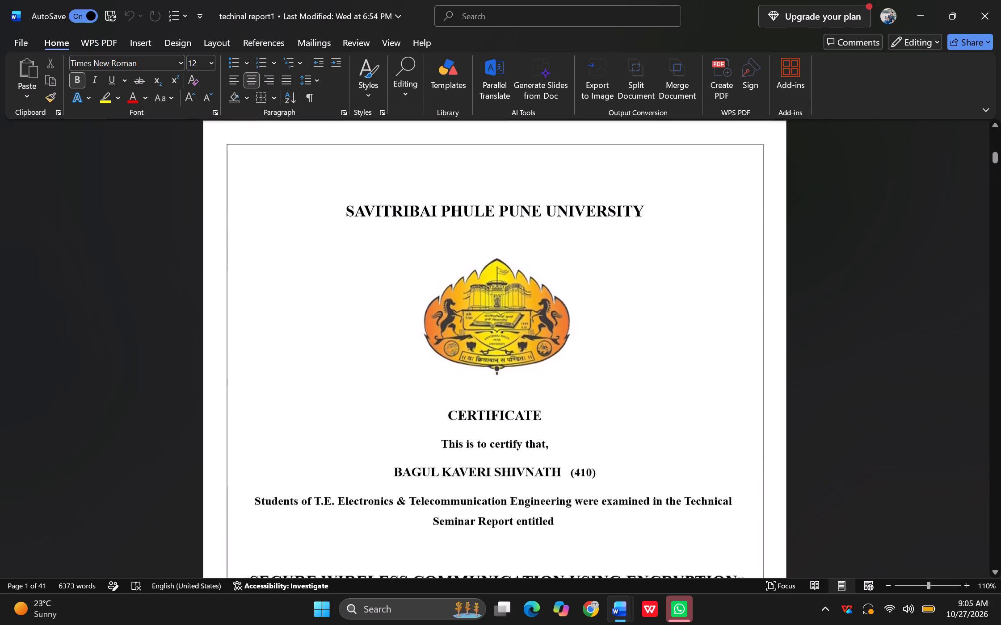
Look through the report's front matter again, from the certificate page past the acknowledgement and abstract keywords to the table of contents.
{"action": "scroll", "coordinate": [685, 361], "scroll_direction": "down", "scroll_amount": 5}
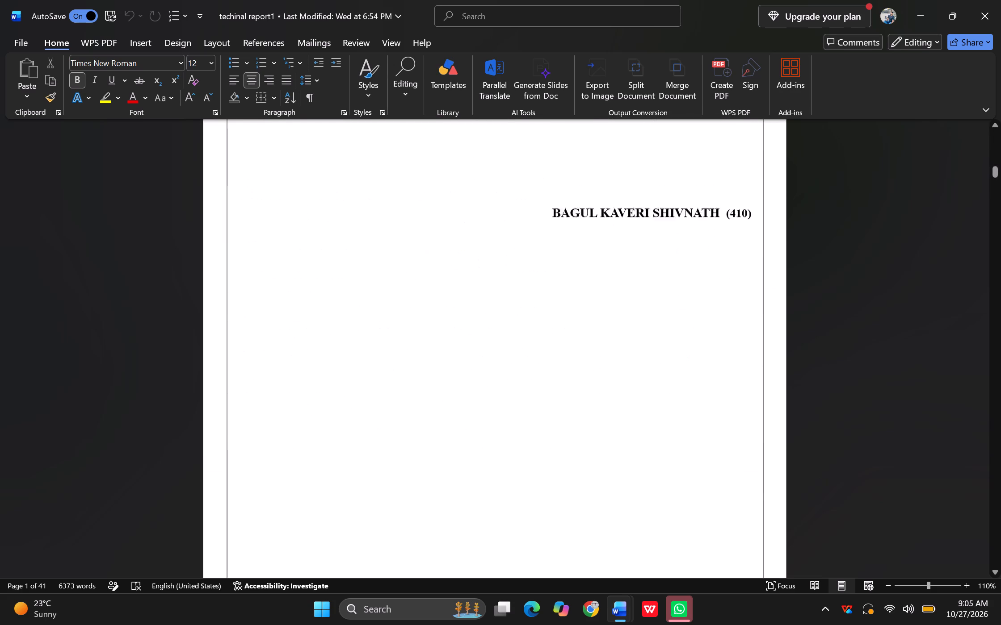
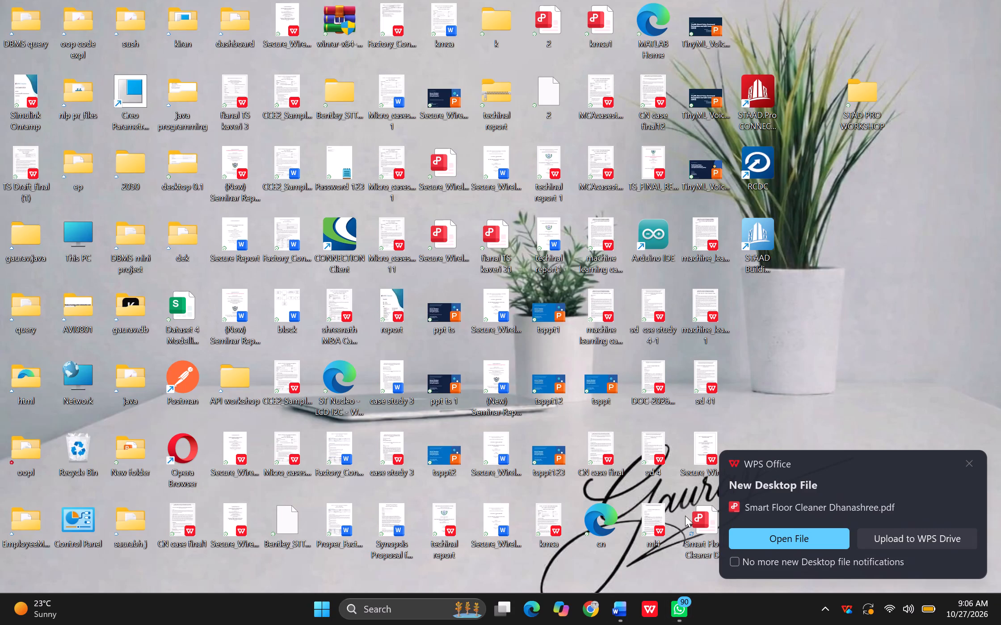
Open the desktop PDF of the Smart Floor Cleaner report with Microsoft Word.
{"action": "right_click", "coordinate": [694, 526]}
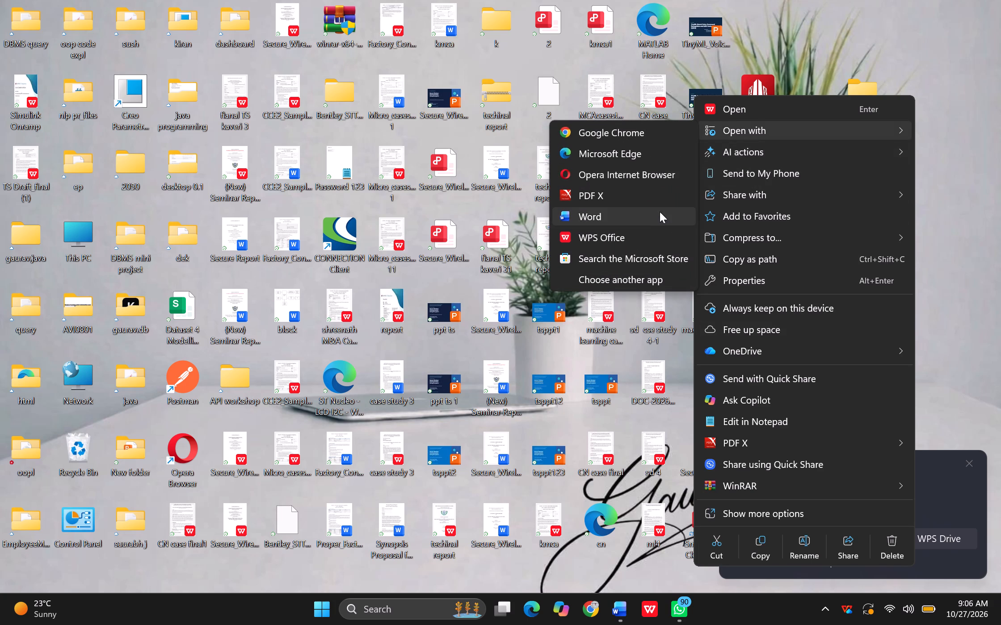
{"action": "left_click", "coordinate": [660, 212]}
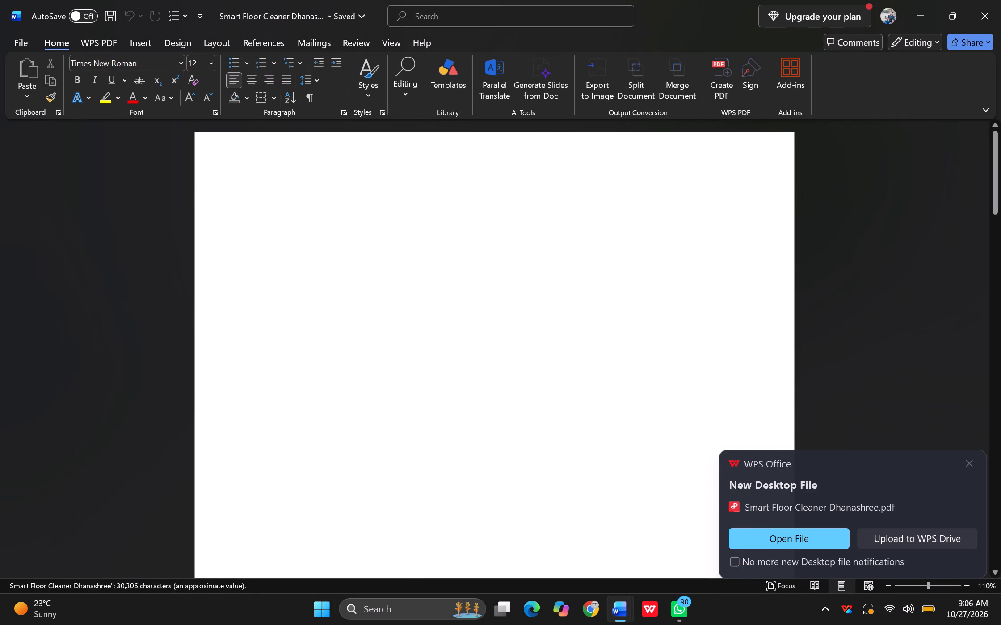
Look through the Smart Floor Cleaner seminar report from the cover page past the certificate to the principal's signature page.
{"action": "scroll", "coordinate": [544, 333], "scroll_direction": "down", "scroll_amount": 3}
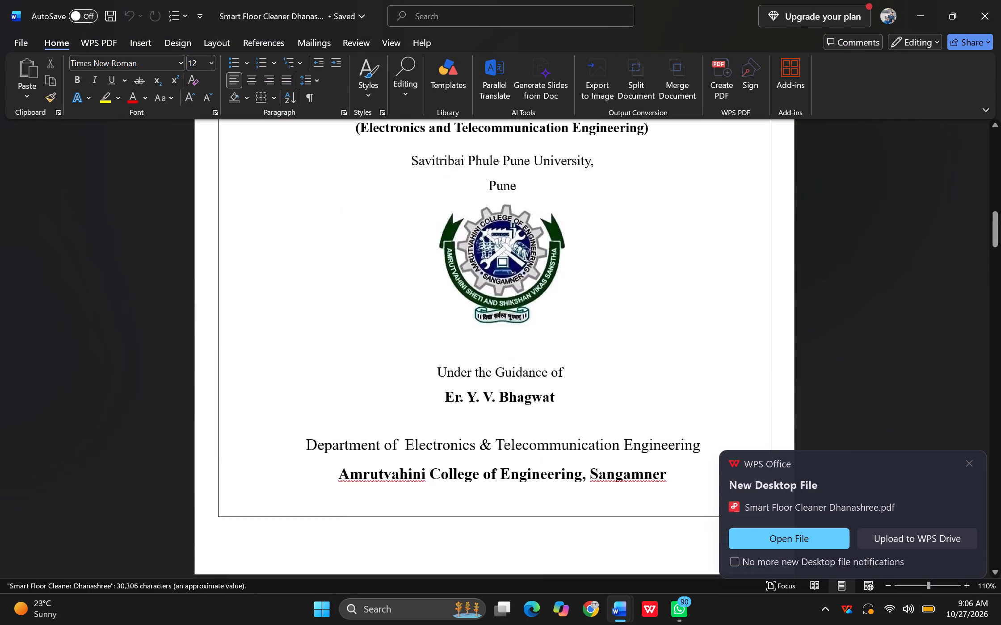
{"action": "scroll", "coordinate": [544, 333], "scroll_direction": "down", "scroll_amount": 3}
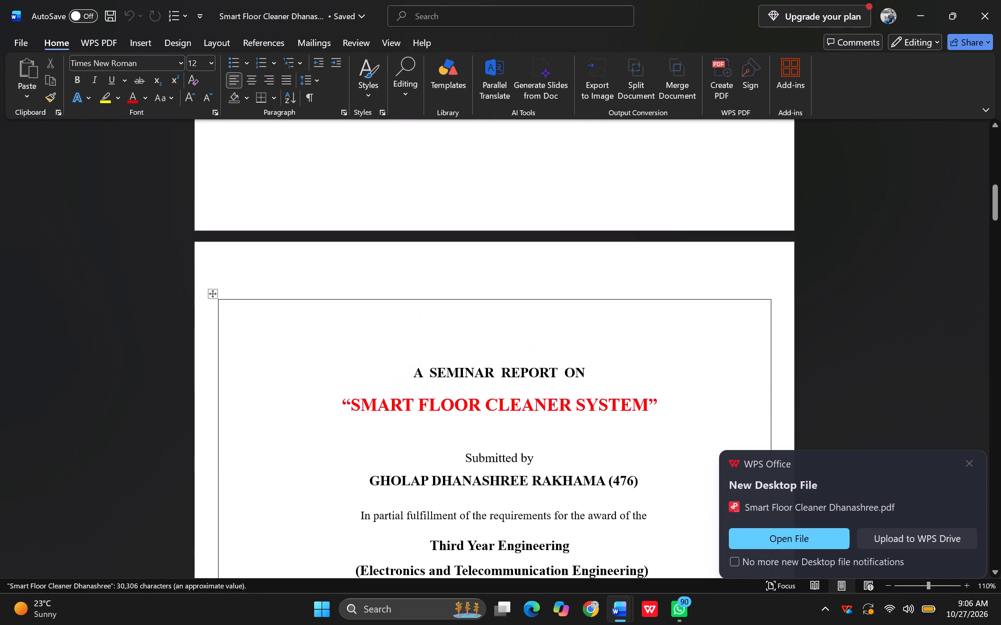
{"action": "scroll", "coordinate": [544, 333], "scroll_direction": "down", "scroll_amount": 2}
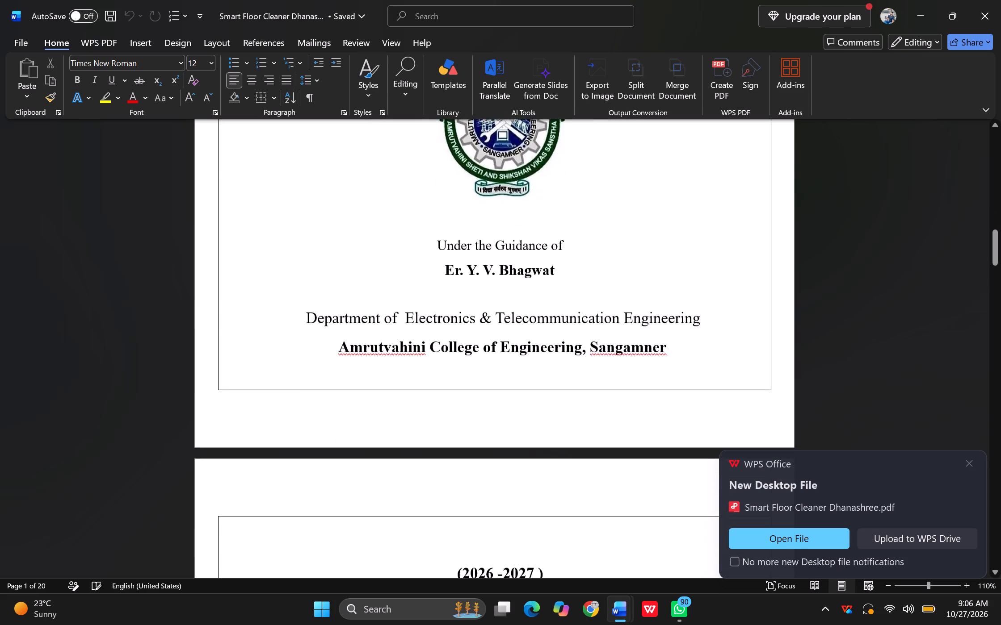
{"action": "scroll", "coordinate": [544, 333], "scroll_direction": "down", "scroll_amount": 4}
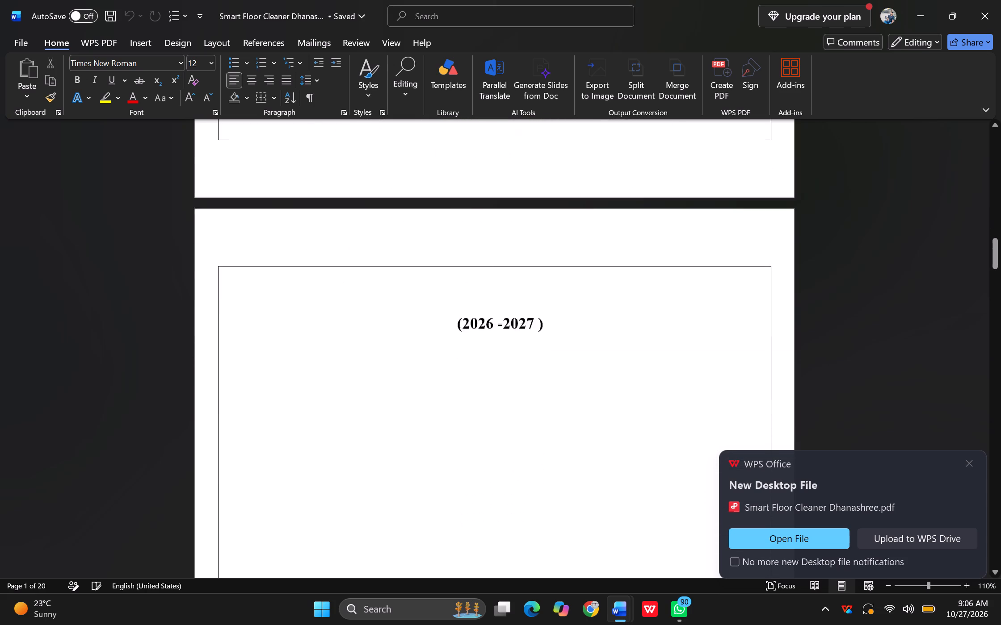
{"action": "scroll", "coordinate": [544, 333], "scroll_direction": "down", "scroll_amount": 8}
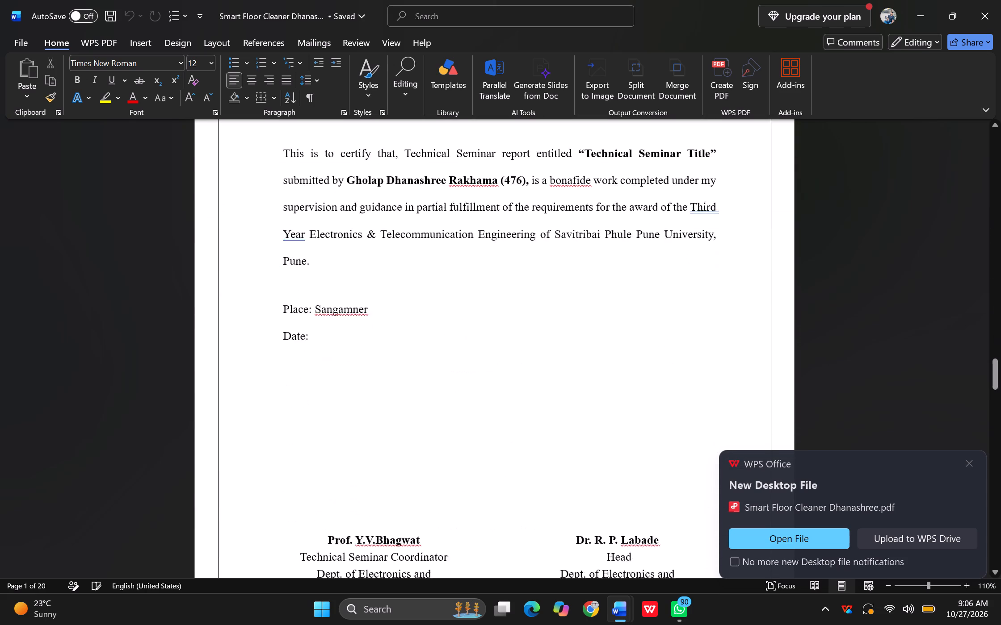
{"action": "scroll", "coordinate": [544, 333], "scroll_direction": "down", "scroll_amount": 3}
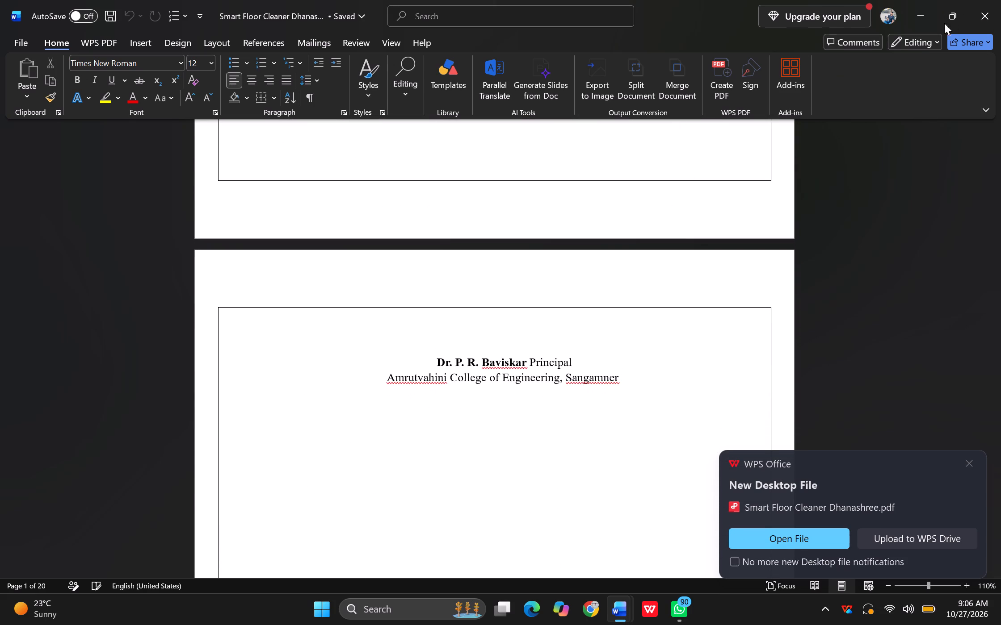
Close the Smart Floor Cleaner report and return to the desktop.
{"action": "left_click", "coordinate": [970, 21]}
{"action": "left_click_drag", "start_coordinate": [970, 21], "coordinate": [980, 14]}
{"action": "left_click", "coordinate": [980, 14]}
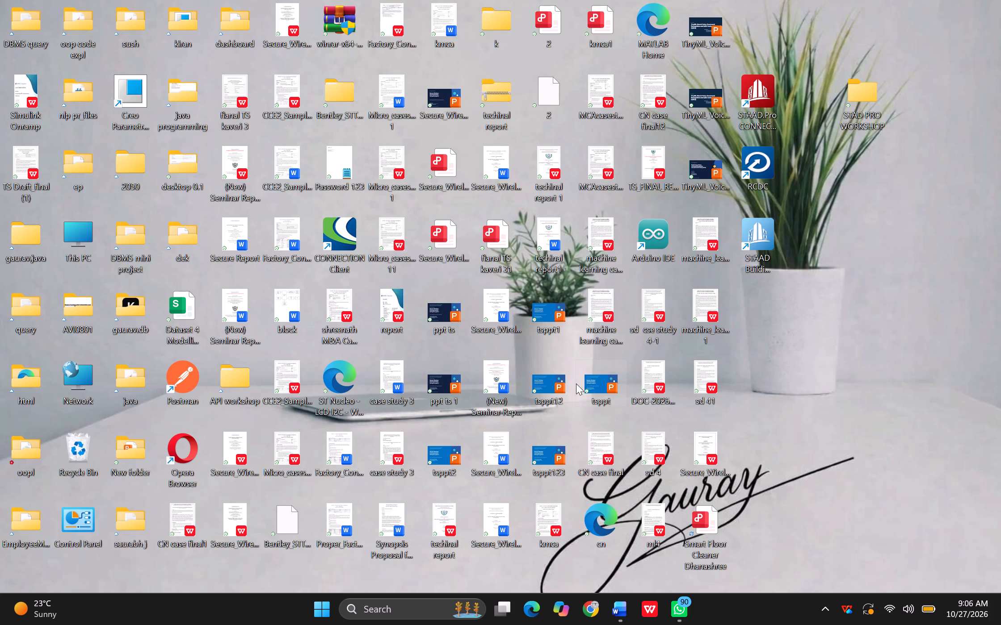
Open the desktop presentation "tsppt" with Microsoft PowerPoint.
{"action": "right_click", "coordinate": [592, 388]}
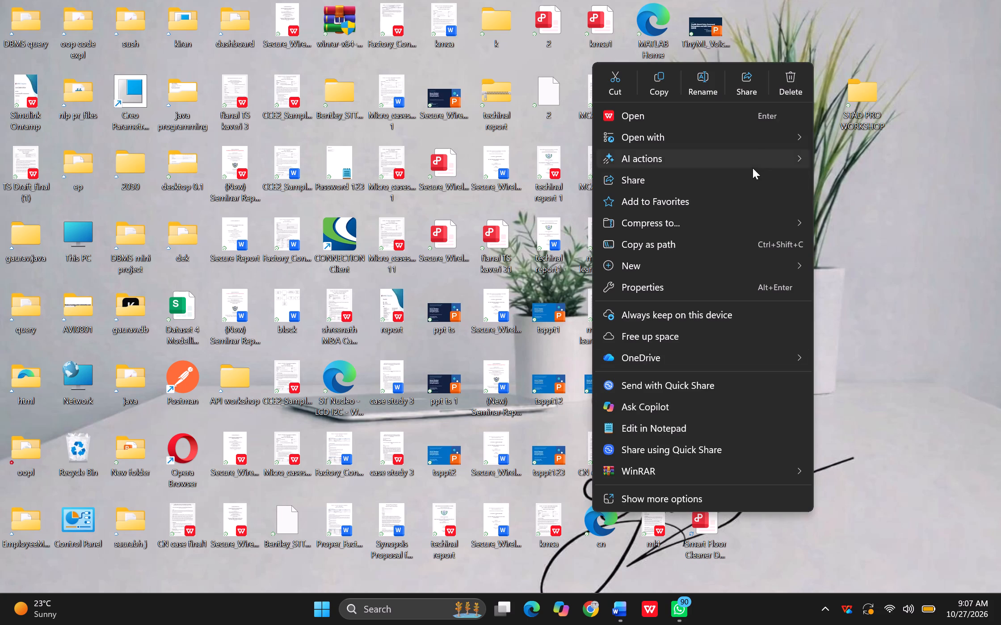
{"action": "left_click", "coordinate": [857, 138]}
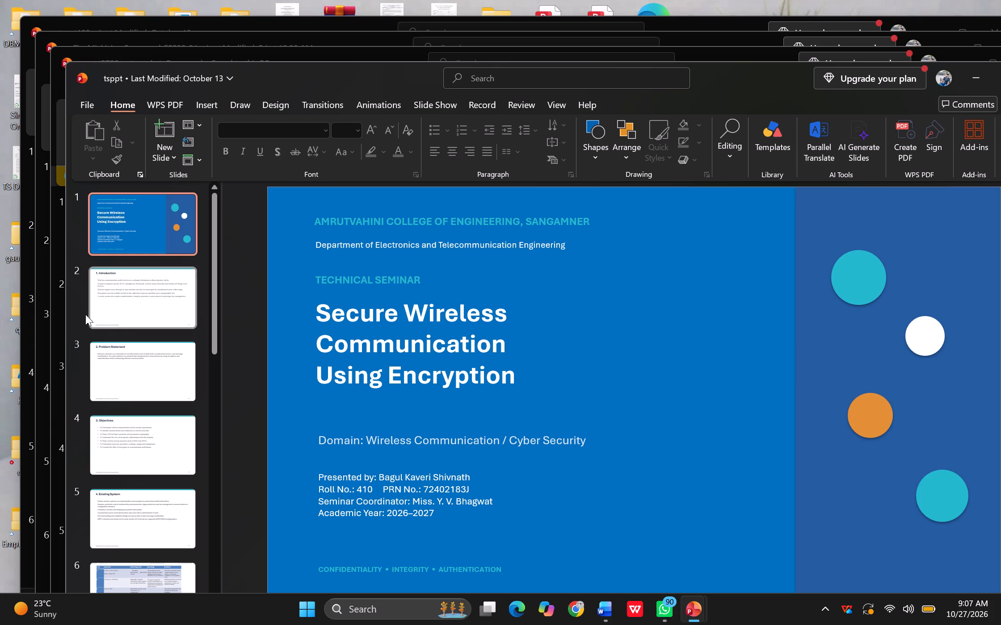
Look through the "tsppt" slides in order, from Introduction past Problem Statement and Objectives to Existing System and onward.
{"action": "left_click", "coordinate": [102, 309]}
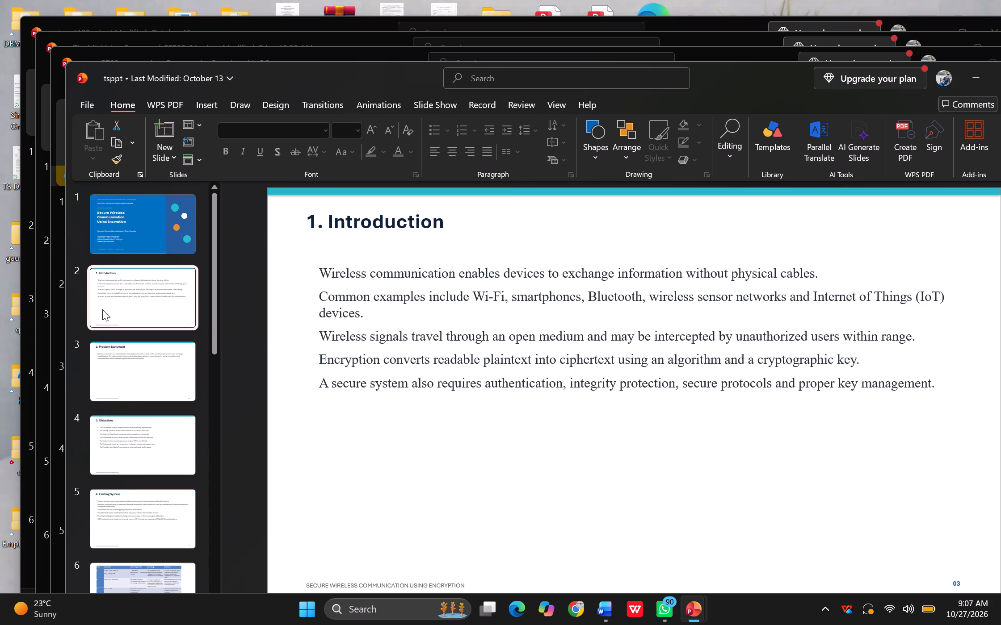
{"action": "left_click", "coordinate": [115, 381]}
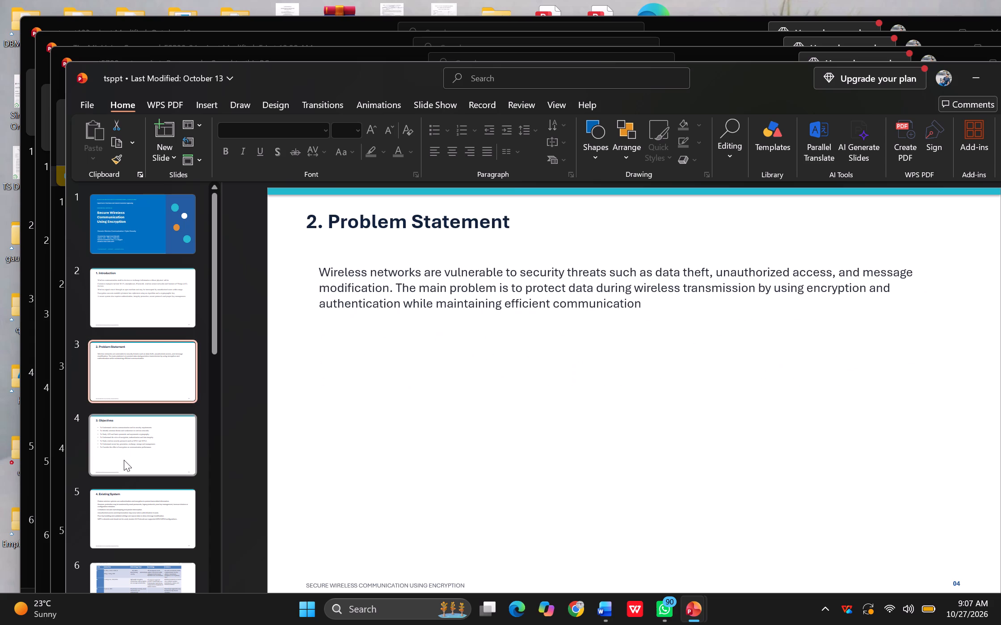
{"action": "left_click", "coordinate": [127, 468]}
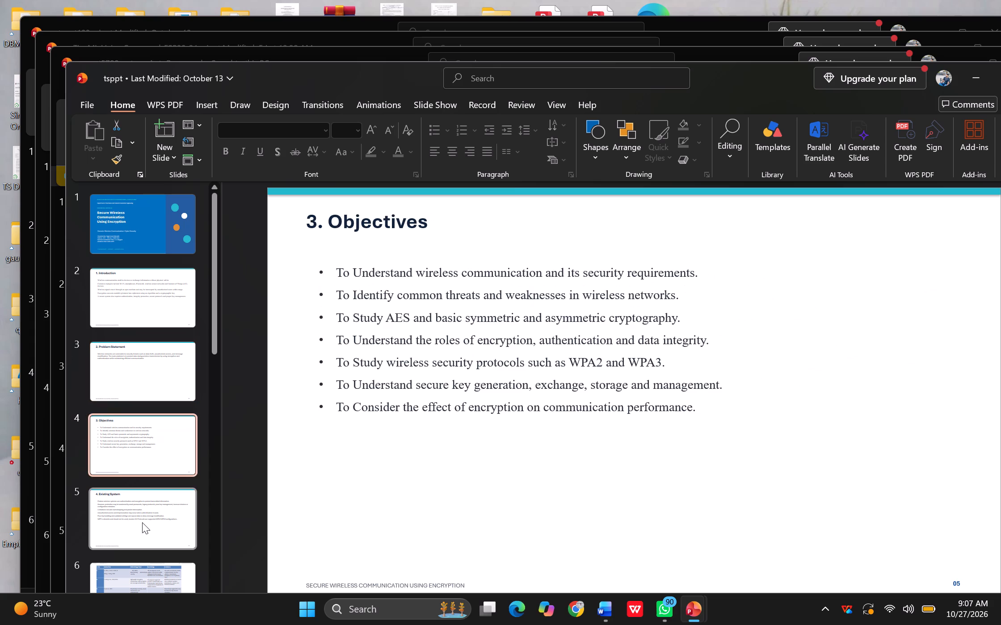
{"action": "left_click", "coordinate": [144, 526]}
{"action": "scroll", "coordinate": [144, 526], "scroll_direction": "down", "scroll_amount": 1}
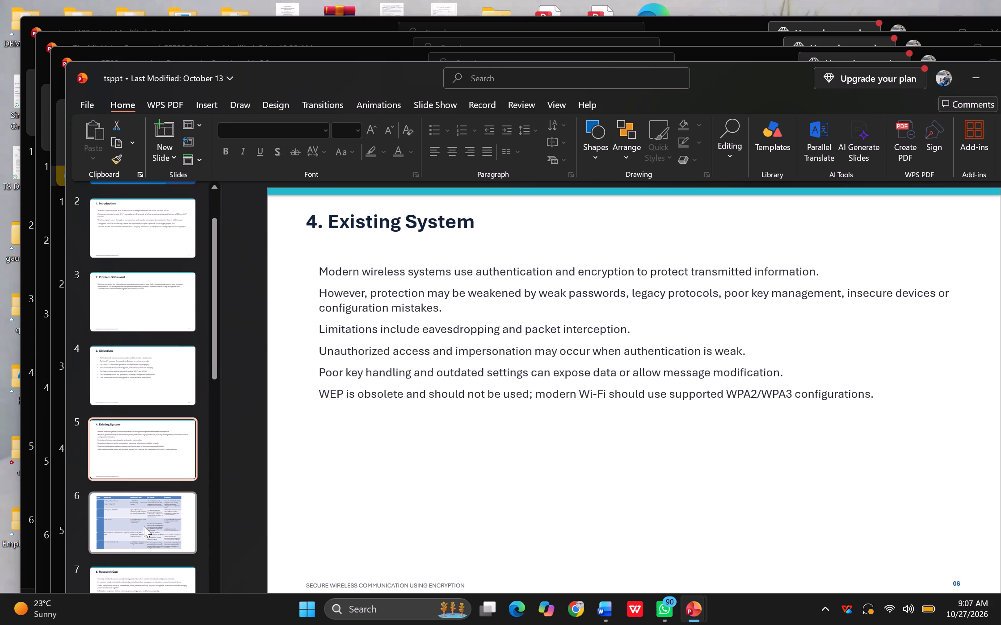
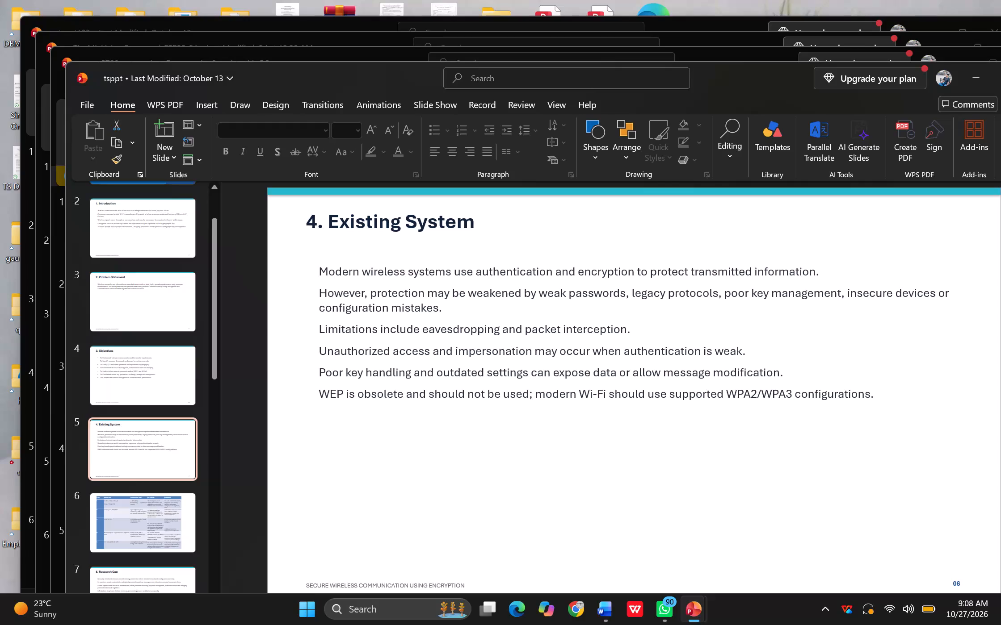
Minimize the stacked presentation windows in front of "tsppt123", including "tsppt" and "TinyML_Voice_Command_ESP32-31".
{"action": "left_click", "coordinate": [969, 76]}
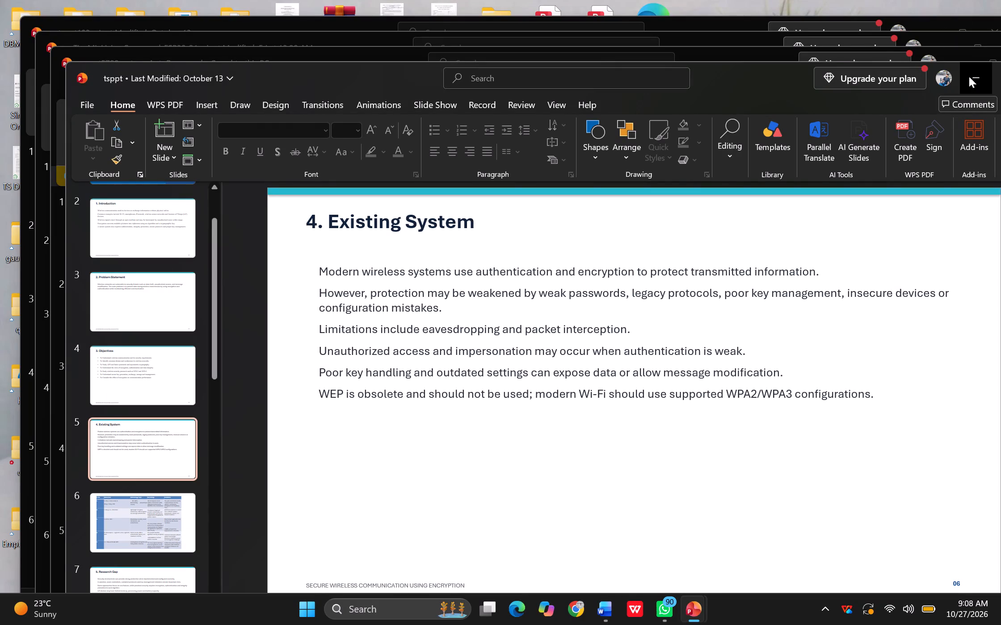
{"action": "left_click", "coordinate": [968, 63]}
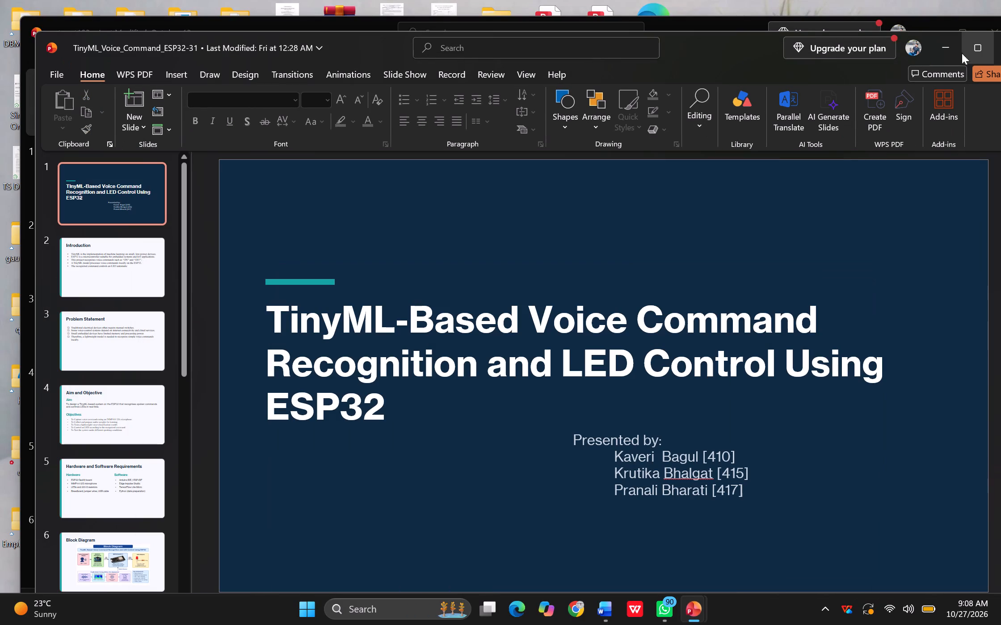
{"action": "left_click", "coordinate": [949, 43]}
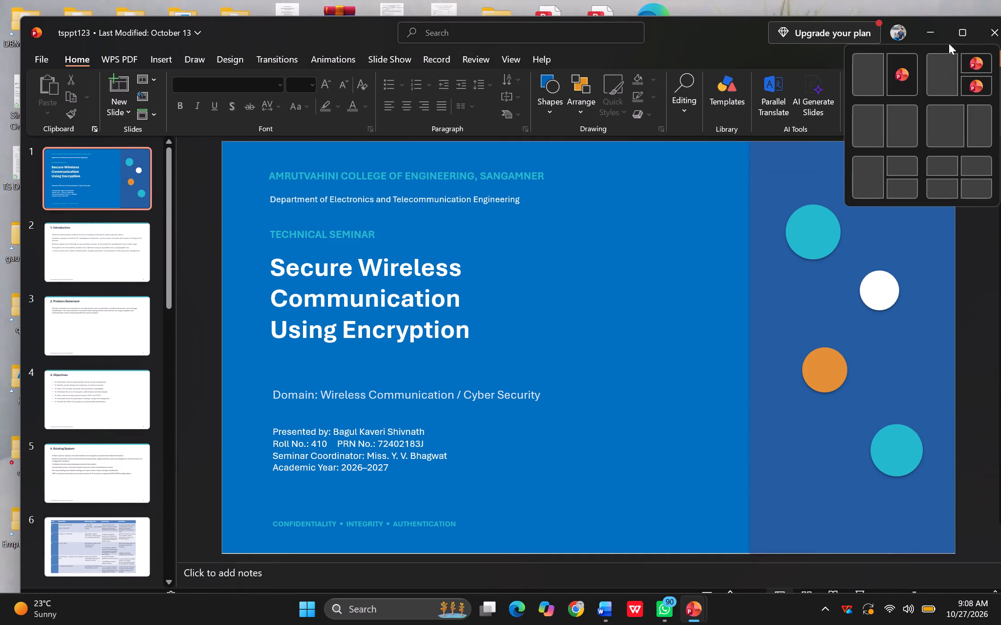
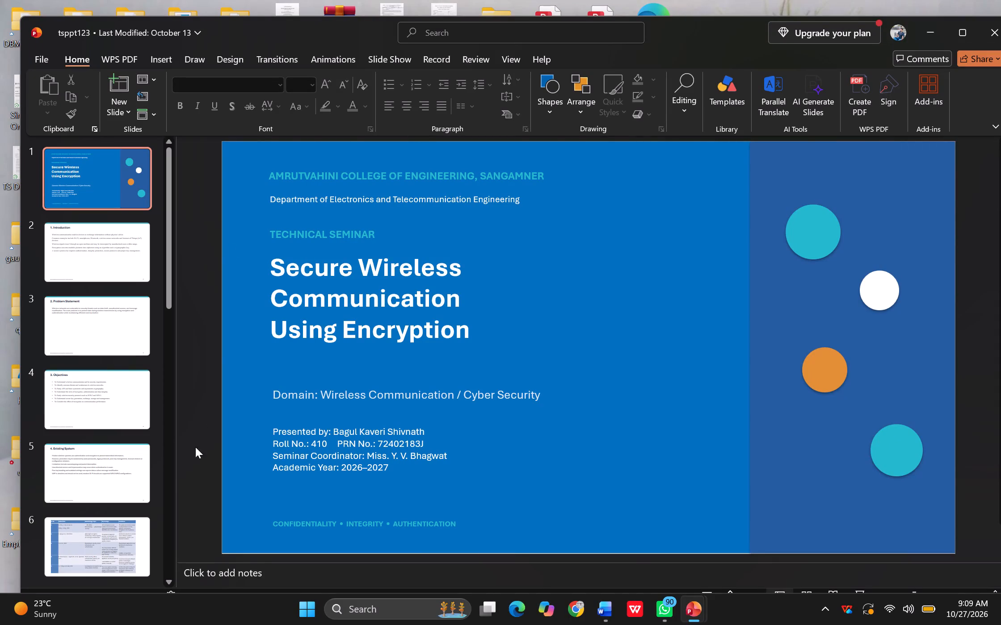
View slide 6 with the author and methodology table, and the Introduction on slide 2 of the tsppt123 presentation.
{"action": "left_click", "coordinate": [122, 538]}
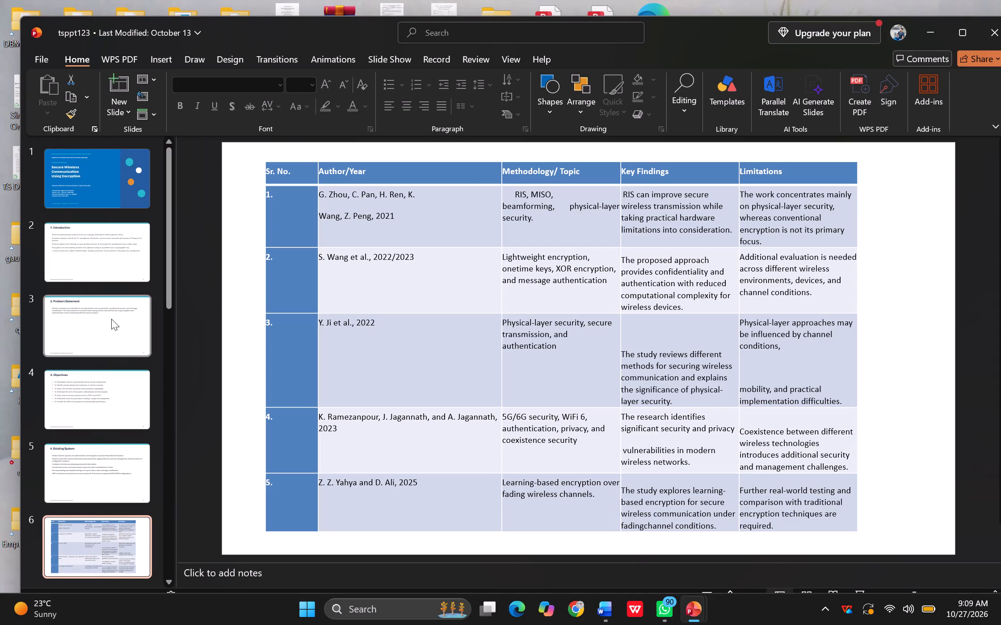
{"action": "left_click", "coordinate": [112, 253]}
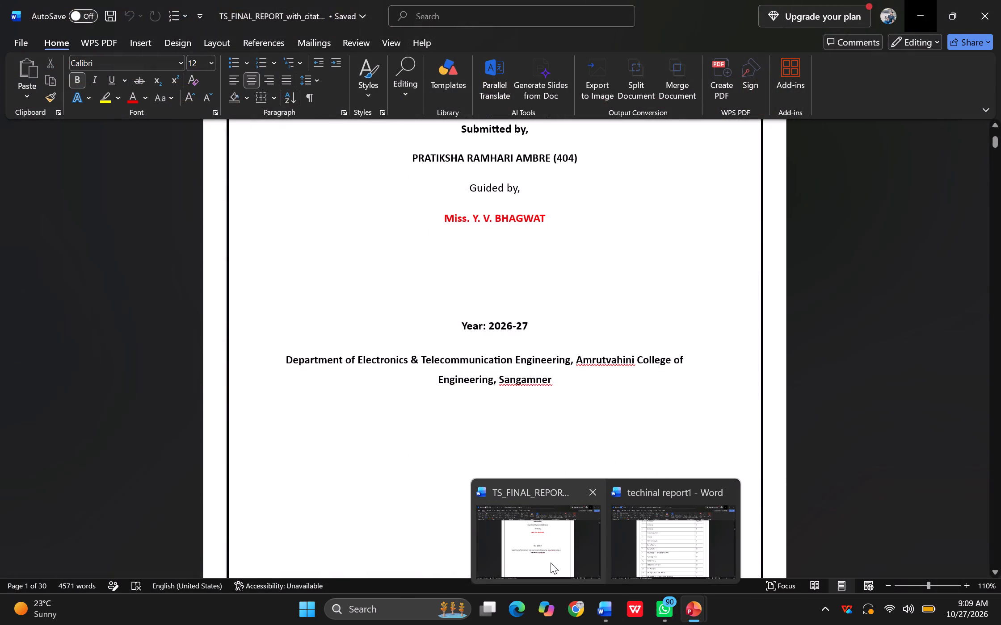
In Word's TS_FINAL_REPORT document, select the cover page text from the college name past the guide's name and open its font choices.
{"action": "left_click", "coordinate": [551, 562]}
{"action": "scroll", "coordinate": [527, 439], "scroll_direction": "up", "scroll_amount": 1}
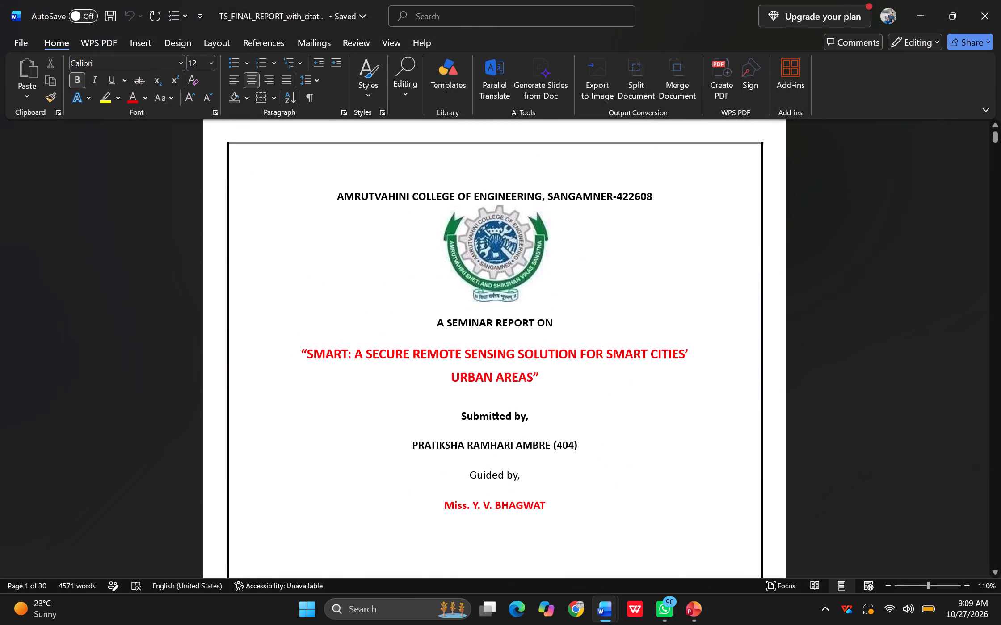
{"action": "left_click_drag", "start_coordinate": [341, 192], "coordinate": [671, 531]}
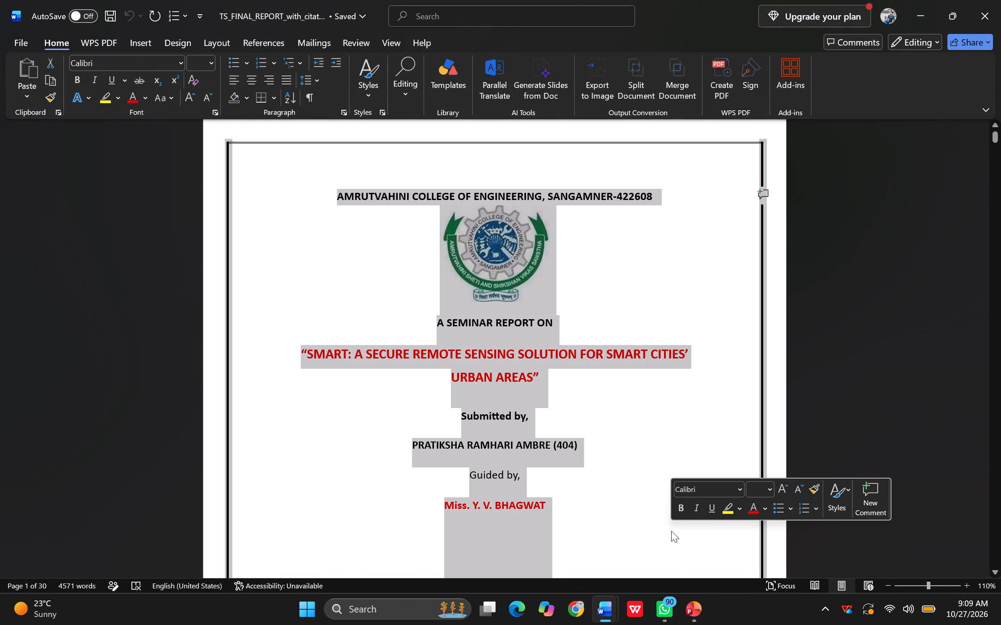
{"action": "left_click", "coordinate": [741, 486]}
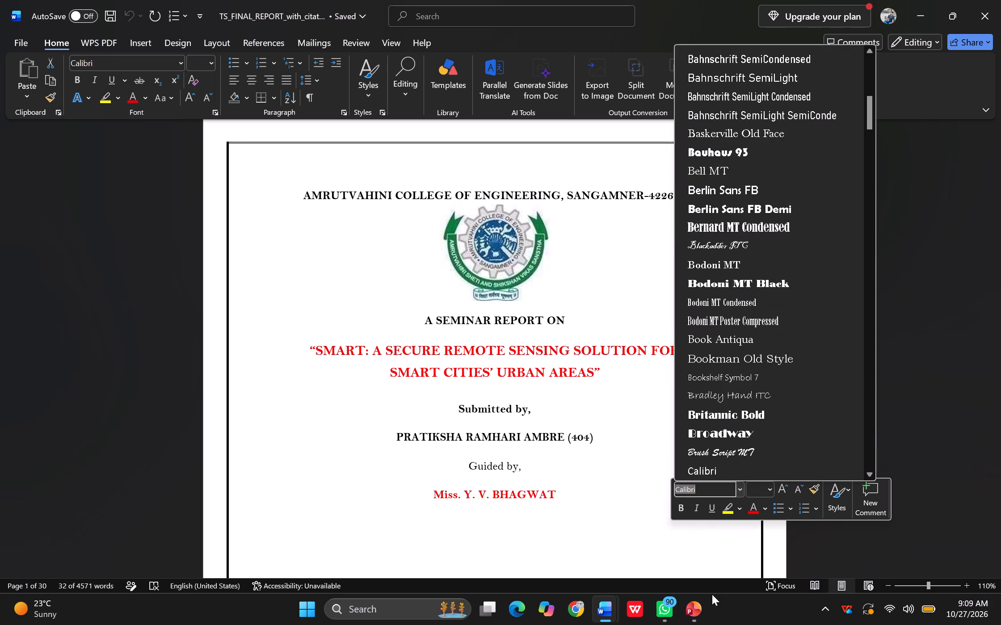
Set the font of the selected cover page text to Times New Roman.
{"action": "type", "text": "time"}
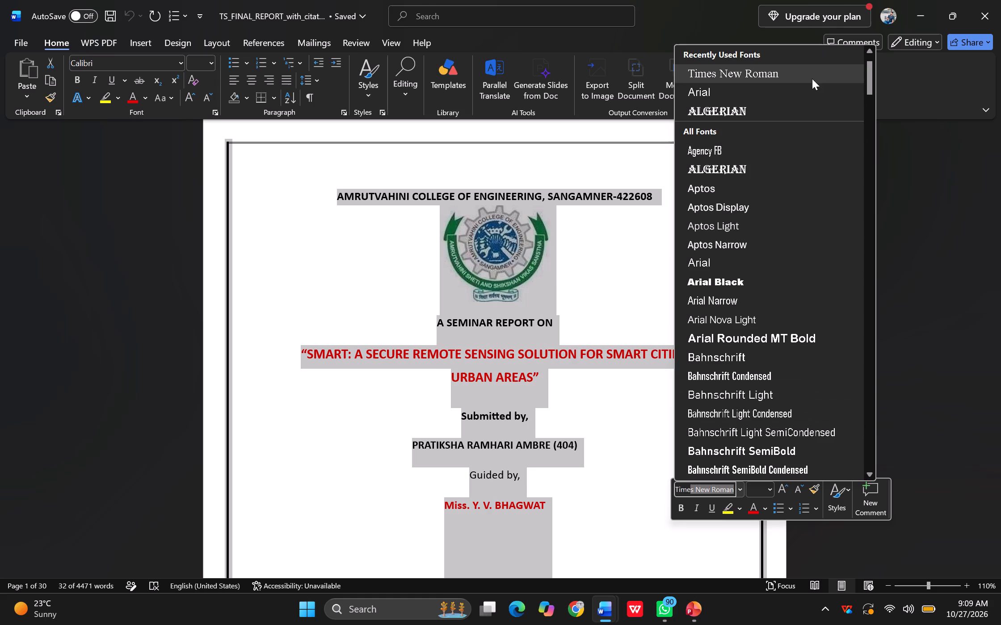
{"action": "left_click", "coordinate": [797, 68]}
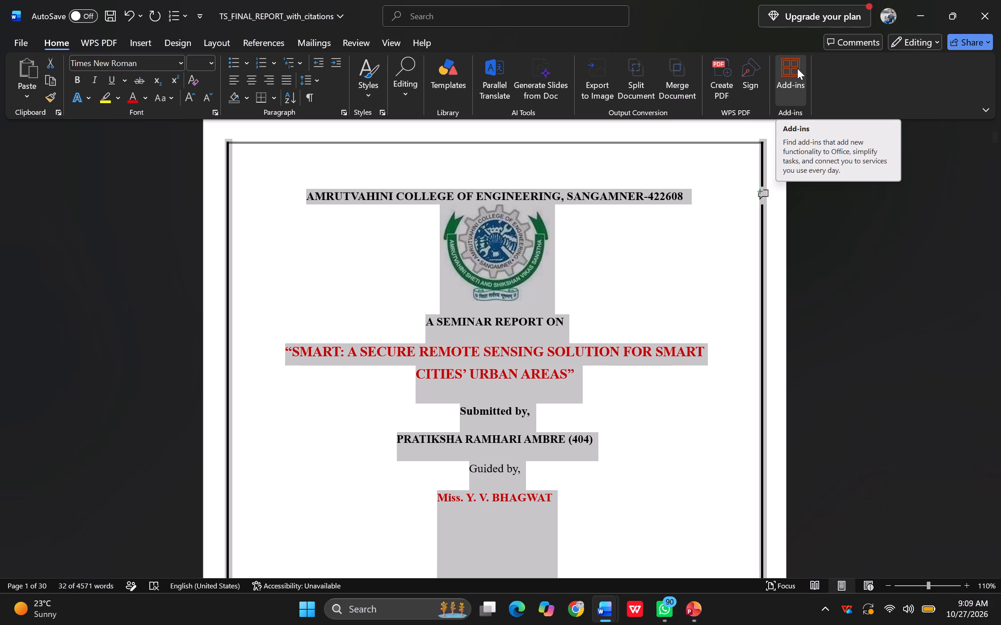
Look through the SMART seminar report from the cover page past the certificate and contents to its final pages.
{"action": "scroll", "coordinate": [628, 267], "scroll_direction": "down", "scroll_amount": 2}
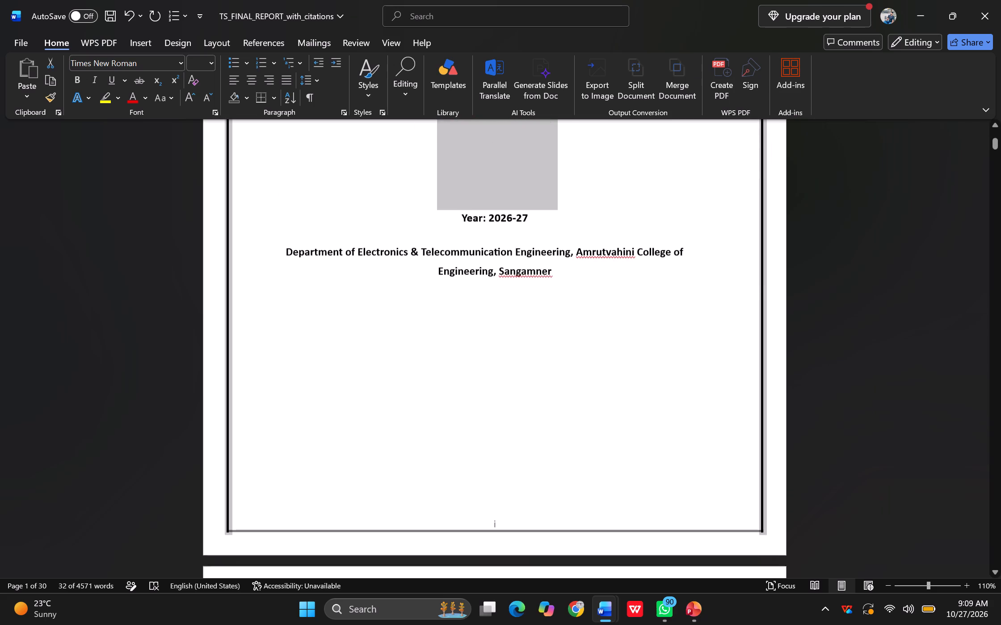
{"action": "scroll", "coordinate": [628, 267], "scroll_direction": "down", "scroll_amount": 7}
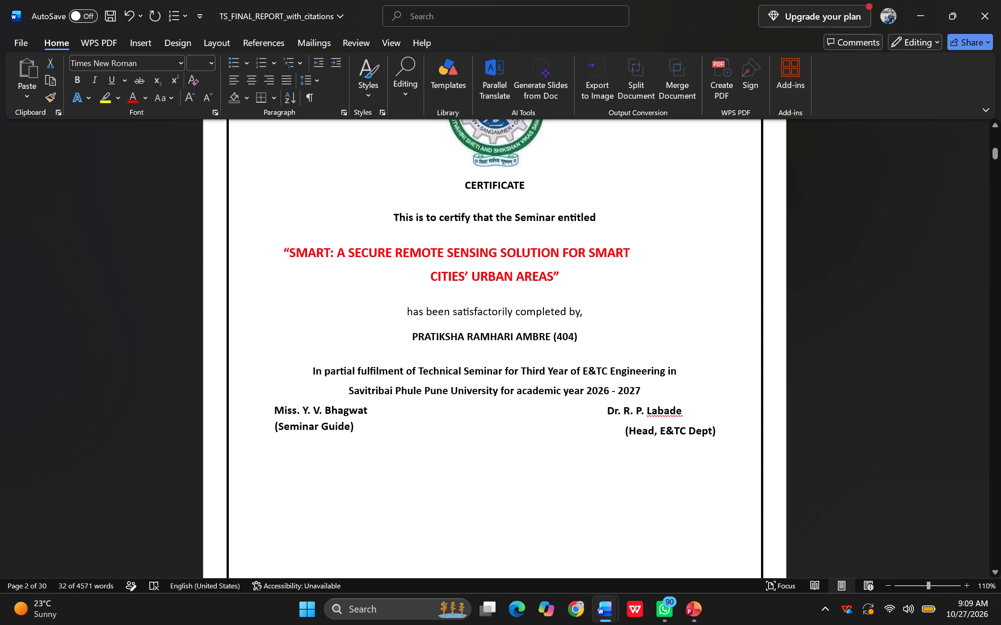
{"action": "scroll", "coordinate": [628, 267], "scroll_direction": "down", "scroll_amount": 9}
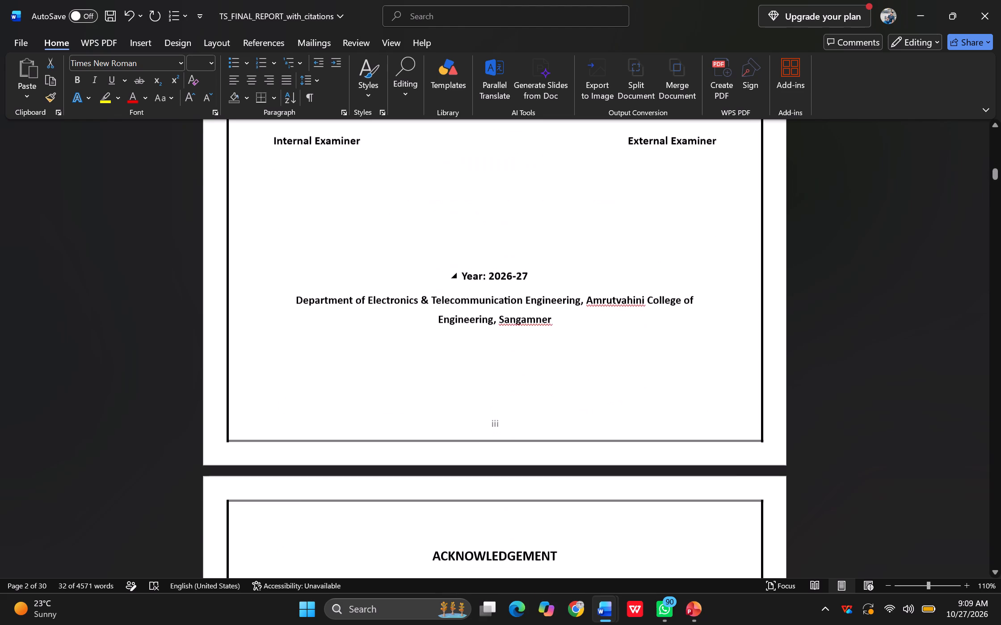
{"action": "scroll", "coordinate": [628, 267], "scroll_direction": "down", "scroll_amount": 9}
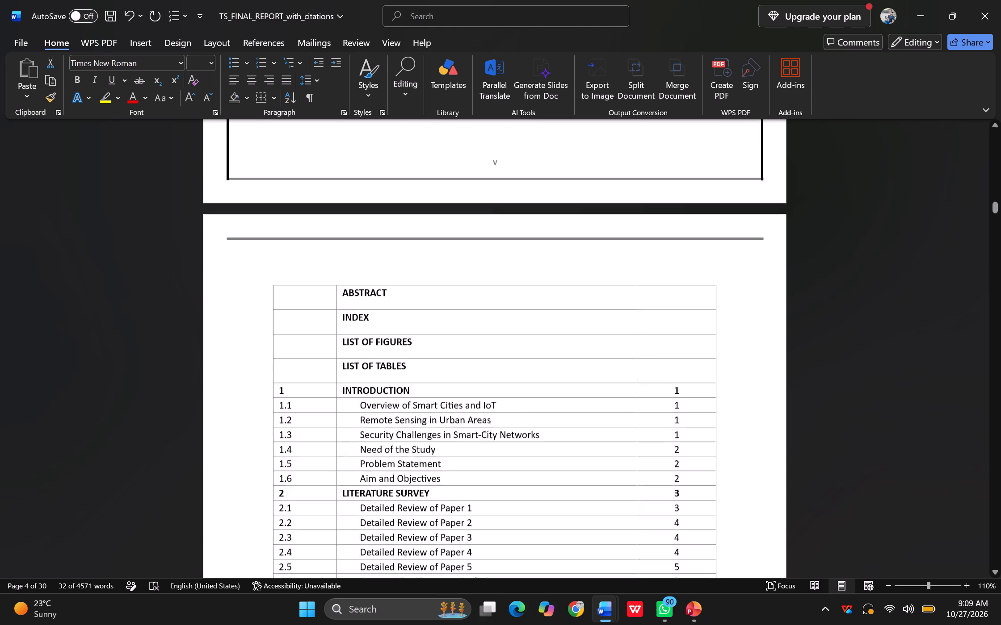
{"action": "scroll", "coordinate": [628, 267], "scroll_direction": "down", "scroll_amount": 7}
{"action": "scroll", "coordinate": [628, 267], "scroll_direction": "down", "scroll_amount": 19}
{"action": "scroll", "coordinate": [628, 267], "scroll_direction": "down", "scroll_amount": 9}
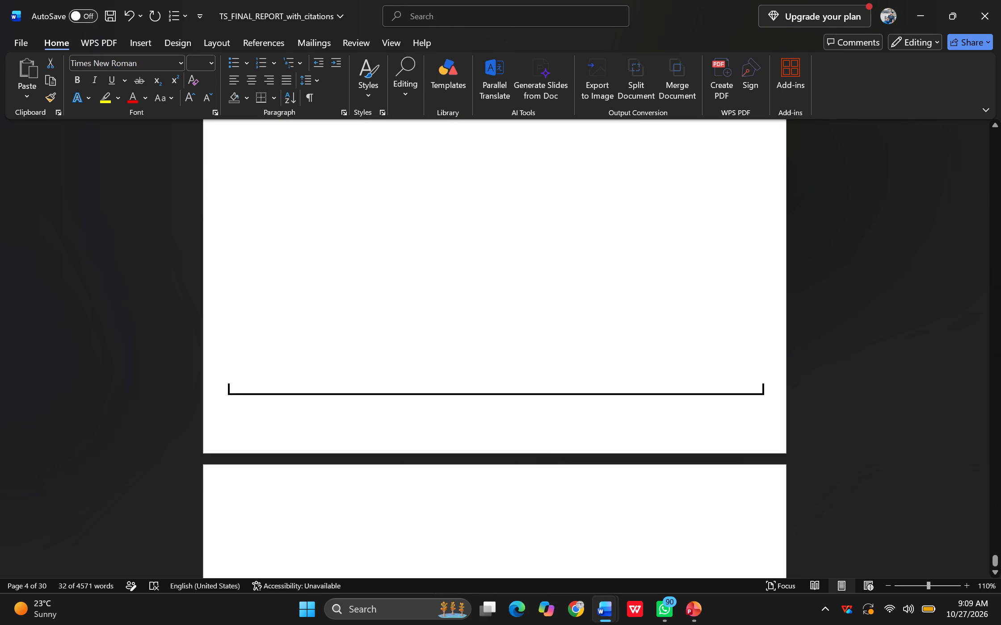
Look back through the SMART report from the references past section 4.7 Applications to the cover page.
{"action": "scroll", "coordinate": [628, 267], "scroll_direction": "up", "scroll_amount": 8}
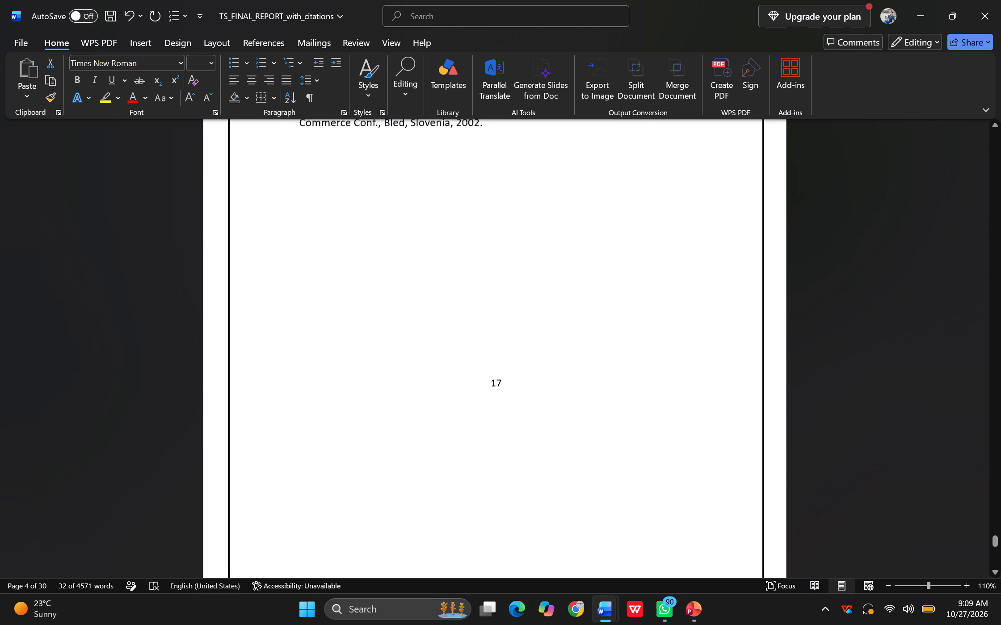
{"action": "scroll", "coordinate": [628, 267], "scroll_direction": "up", "scroll_amount": 7}
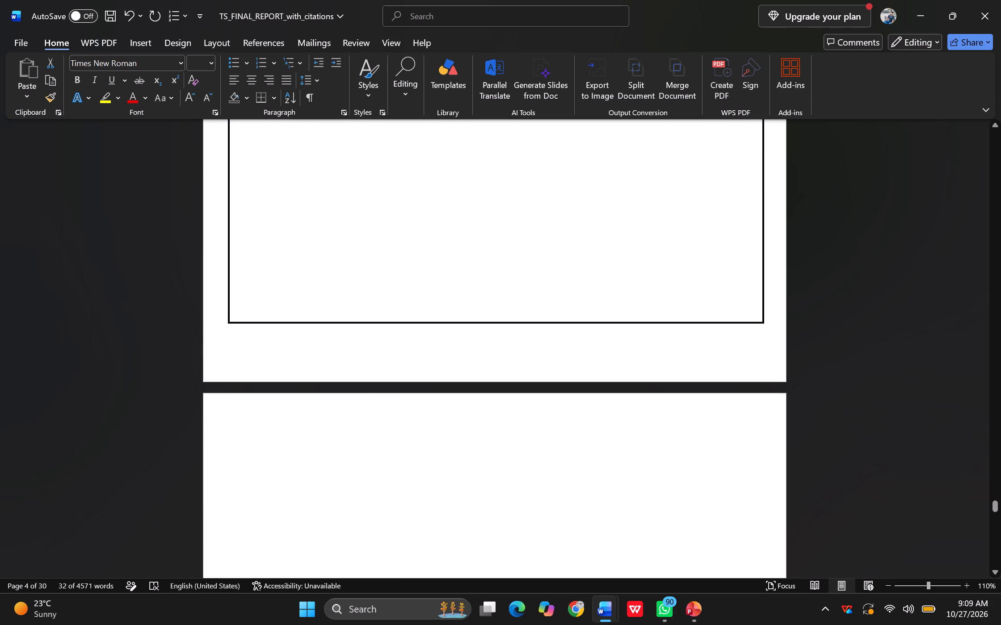
{"action": "scroll", "coordinate": [628, 267], "scroll_direction": "up", "scroll_amount": 18}
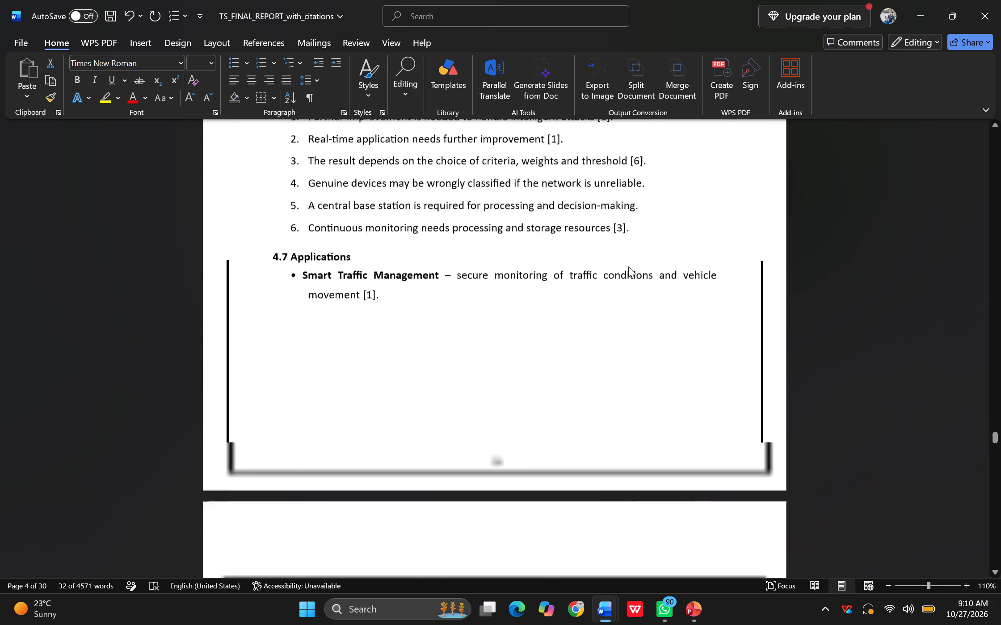
{"action": "scroll", "coordinate": [628, 267], "scroll_direction": "up", "scroll_amount": 20}
{"action": "scroll", "coordinate": [628, 267], "scroll_direction": "up", "scroll_amount": 18}
Examine the SMART report's front matter from the cover page through the abstract and contents table to the list of figures.
{"action": "scroll", "coordinate": [628, 267], "scroll_direction": "down", "scroll_amount": 3}
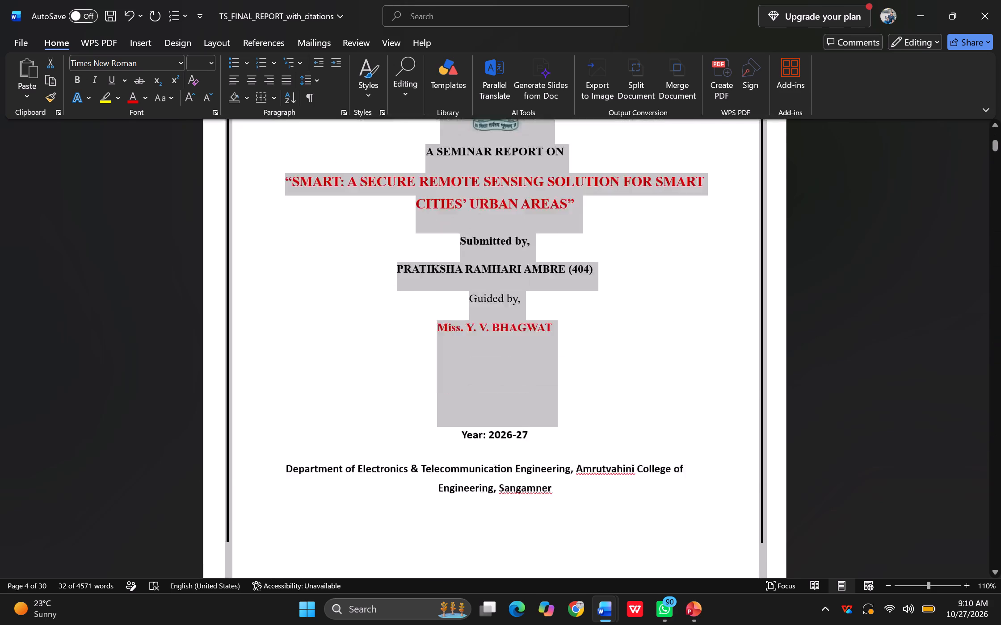
{"action": "scroll", "coordinate": [628, 267], "scroll_direction": "down", "scroll_amount": 15}
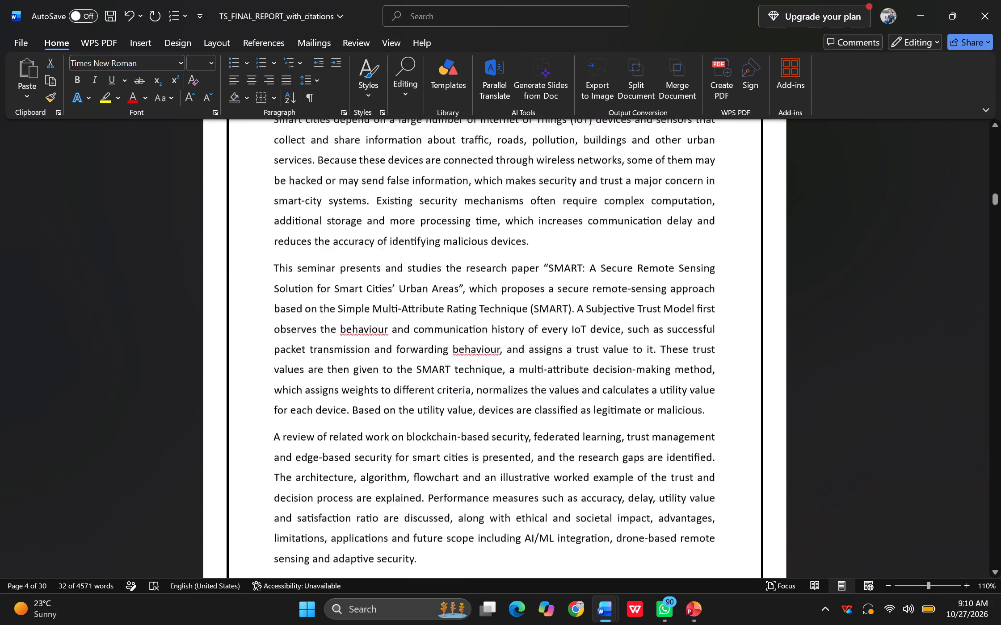
{"action": "scroll", "coordinate": [628, 267], "scroll_direction": "down", "scroll_amount": 3}
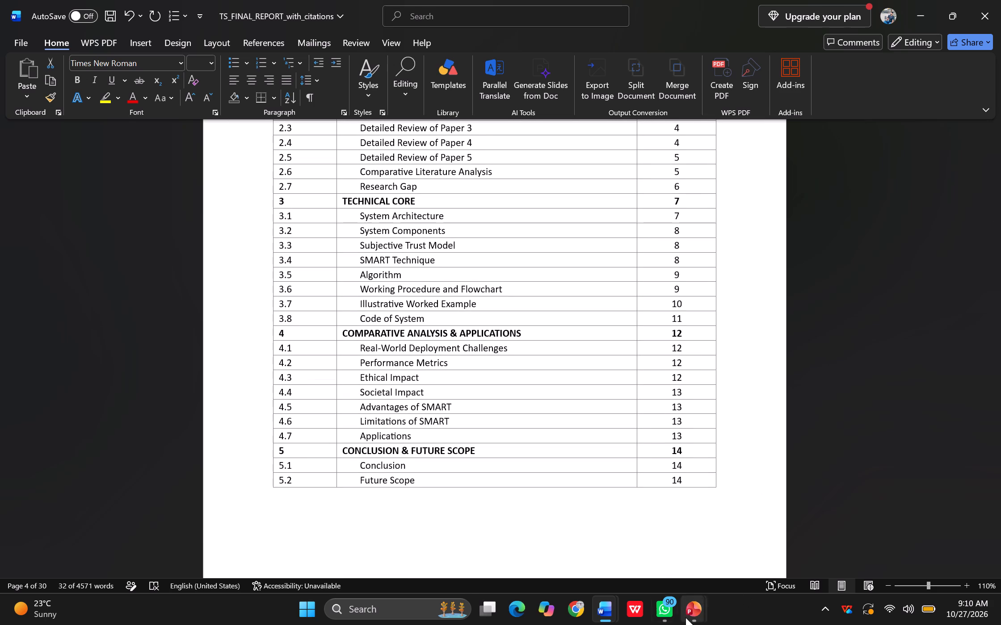
{"action": "scroll", "coordinate": [658, 495], "scroll_direction": "down", "scroll_amount": 4}
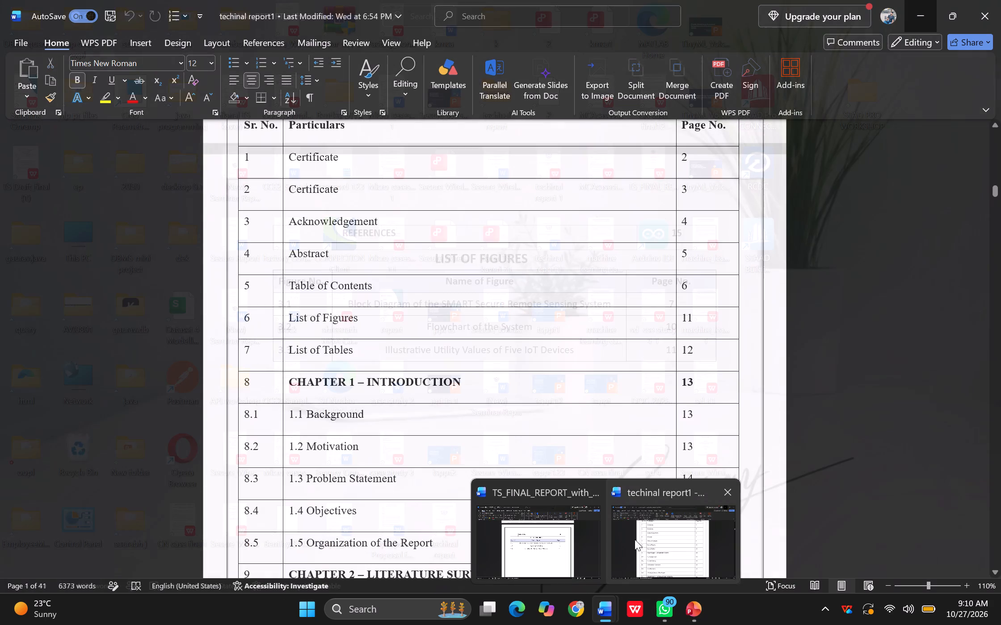
Switch to the techinal report1 document and examine its table of contents and list of tables.
{"action": "left_click", "coordinate": [639, 540]}
{"action": "scroll", "coordinate": [479, 442], "scroll_direction": "down", "scroll_amount": 3}
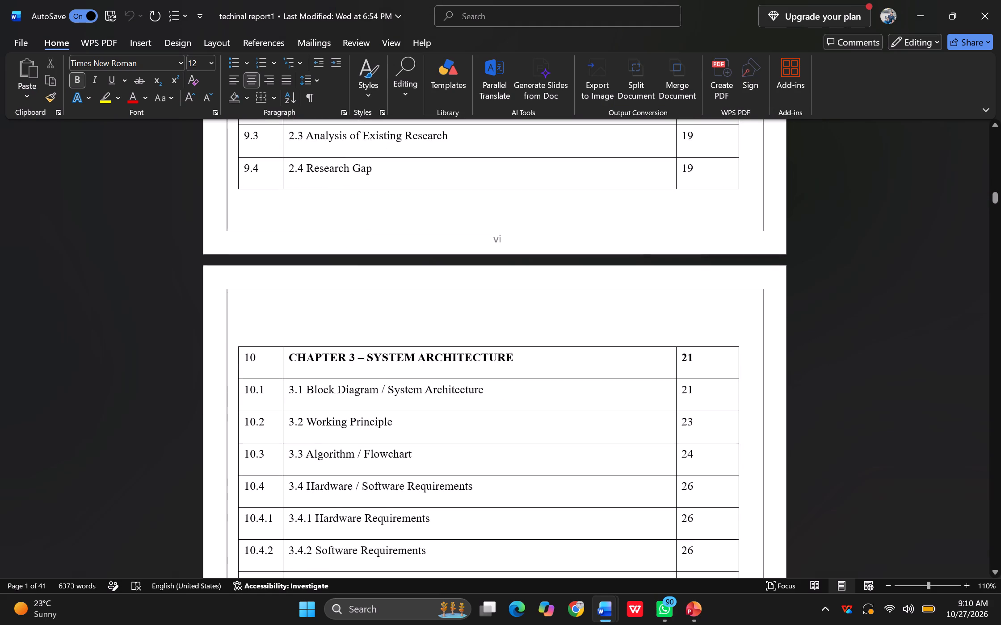
{"action": "scroll", "coordinate": [479, 442], "scroll_direction": "down", "scroll_amount": 7}
{"action": "scroll", "coordinate": [479, 442], "scroll_direction": "up", "scroll_amount": 1}
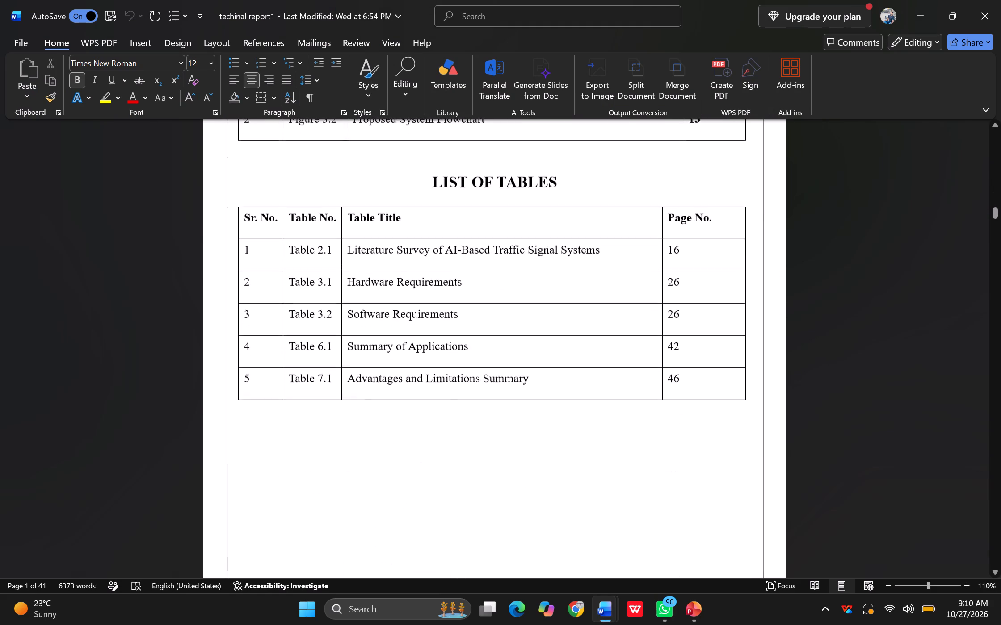
{"action": "scroll", "coordinate": [479, 442], "scroll_direction": "up", "scroll_amount": 8}
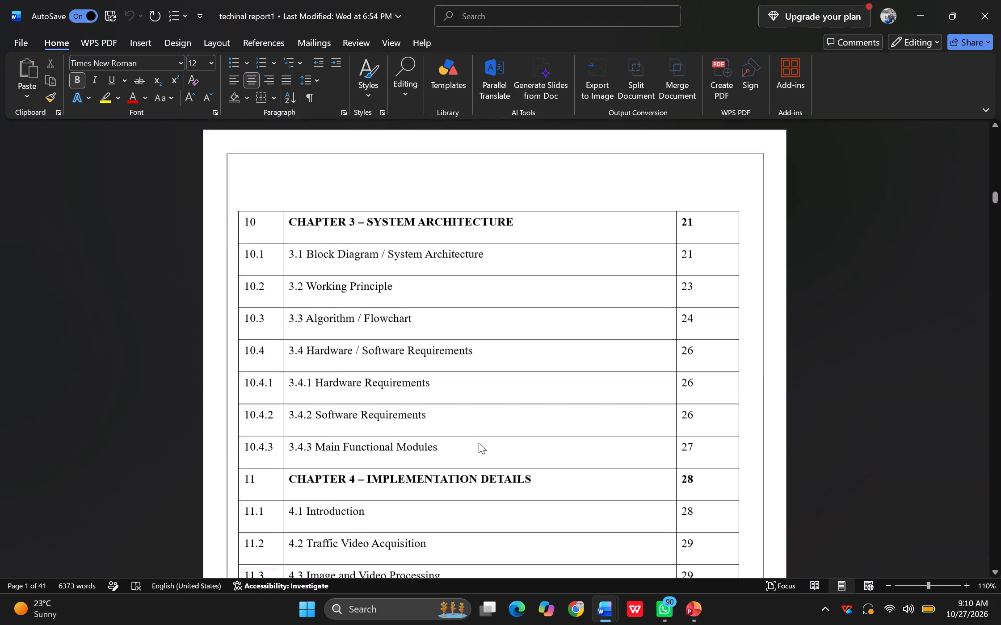
{"action": "scroll", "coordinate": [479, 442], "scroll_direction": "up", "scroll_amount": 8}
{"action": "scroll", "coordinate": [479, 442], "scroll_direction": "down", "scroll_amount": 5}
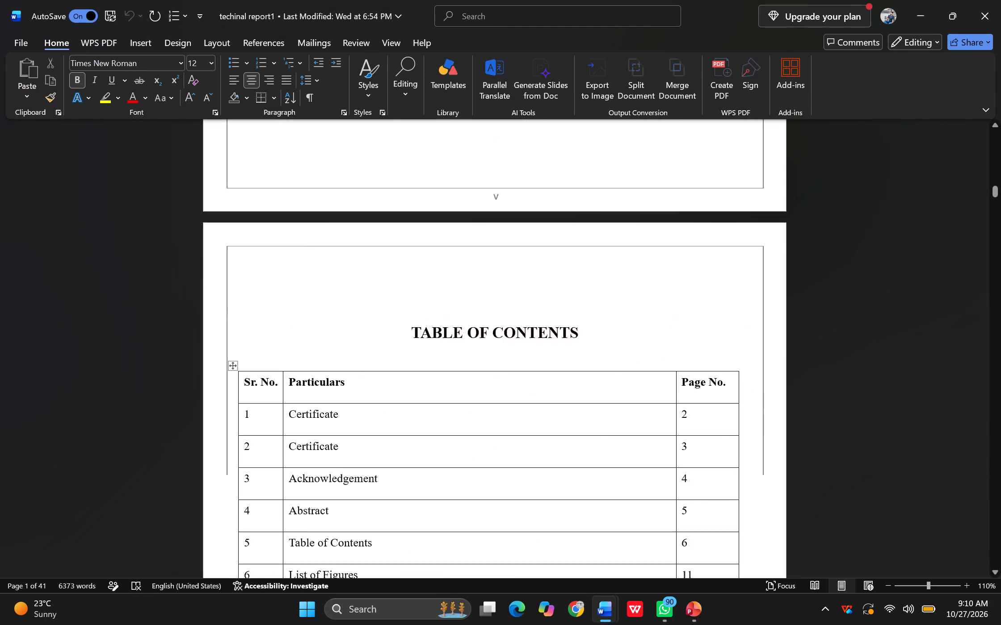
{"action": "scroll", "coordinate": [479, 442], "scroll_direction": "down", "scroll_amount": 5}
{"action": "scroll", "coordinate": [479, 442], "scroll_direction": "up", "scroll_amount": 1}
Examine the research gap page and the block diagram in Figure 3.1 of the techinal report1 document.
{"action": "scroll", "coordinate": [479, 442], "scroll_direction": "down", "scroll_amount": 10}
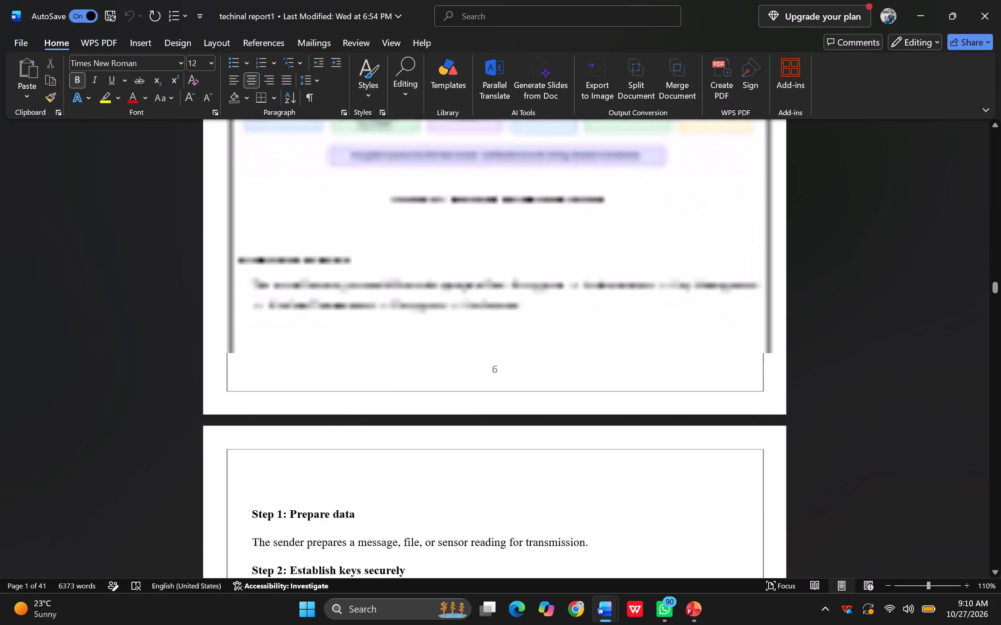
{"action": "scroll", "coordinate": [479, 442], "scroll_direction": "up", "scroll_amount": 12}
{"action": "scroll", "coordinate": [479, 442], "scroll_direction": "down", "scroll_amount": 4}
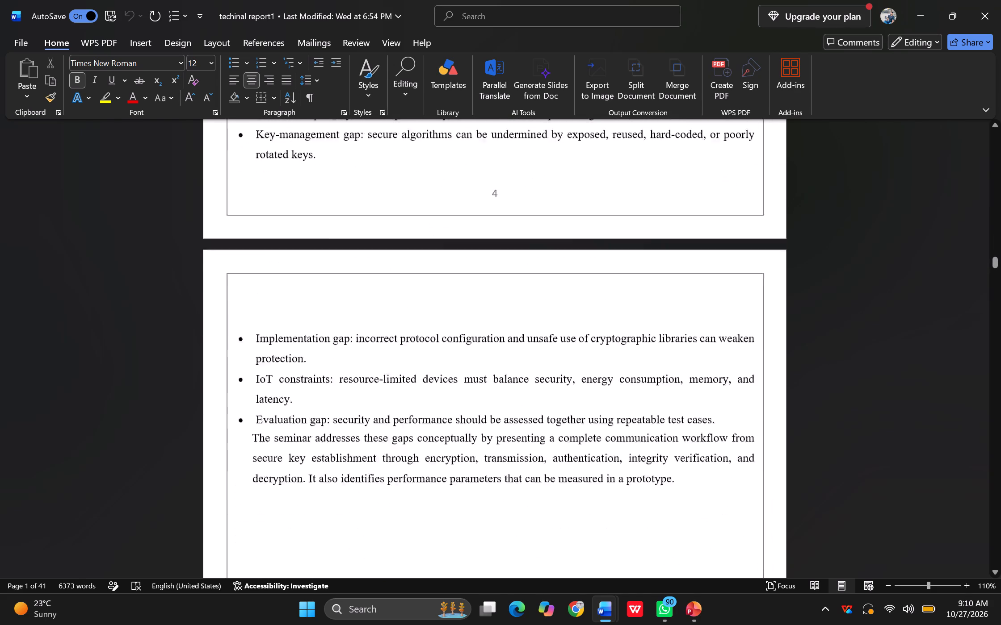
{"action": "scroll", "coordinate": [479, 442], "scroll_direction": "down", "scroll_amount": 2}
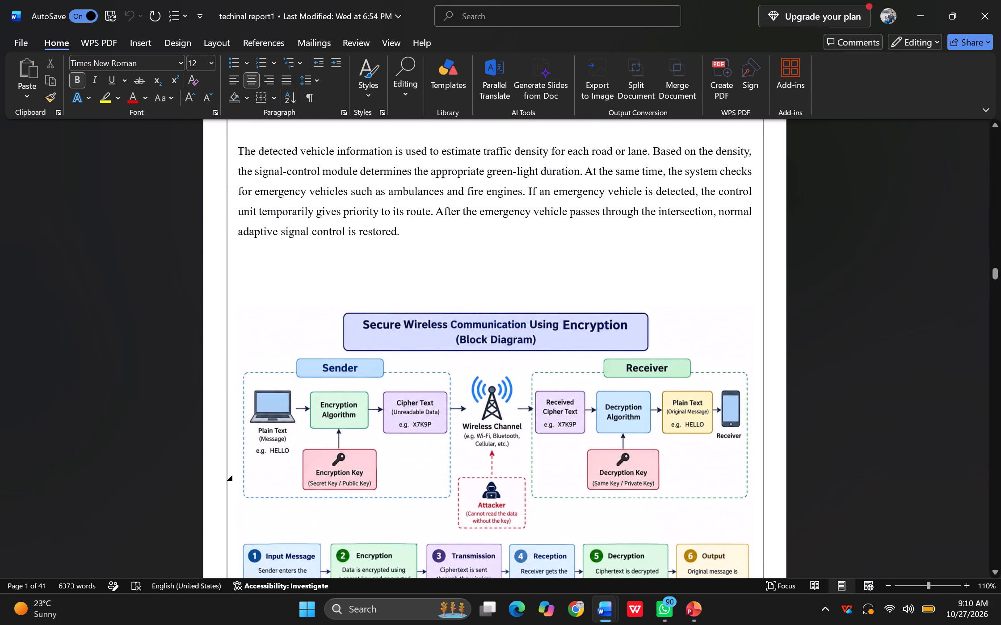
{"action": "scroll", "coordinate": [479, 442], "scroll_direction": "down", "scroll_amount": 2}
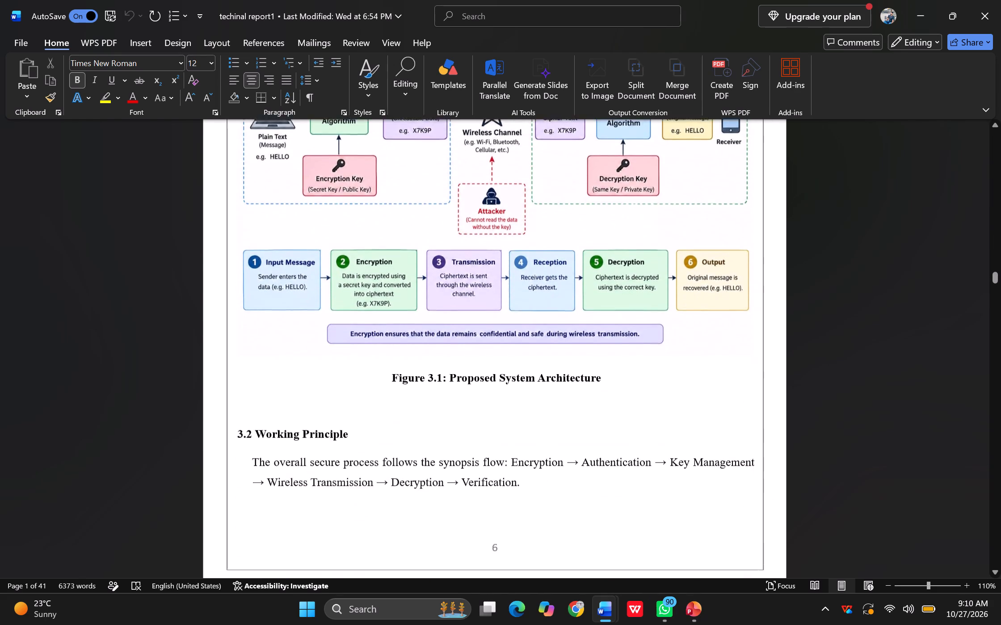
Examine the 3.2 Working Principle steps and the 3.3 Algorithm / Flowchart section.
{"action": "scroll", "coordinate": [479, 442], "scroll_direction": "down", "scroll_amount": 7}
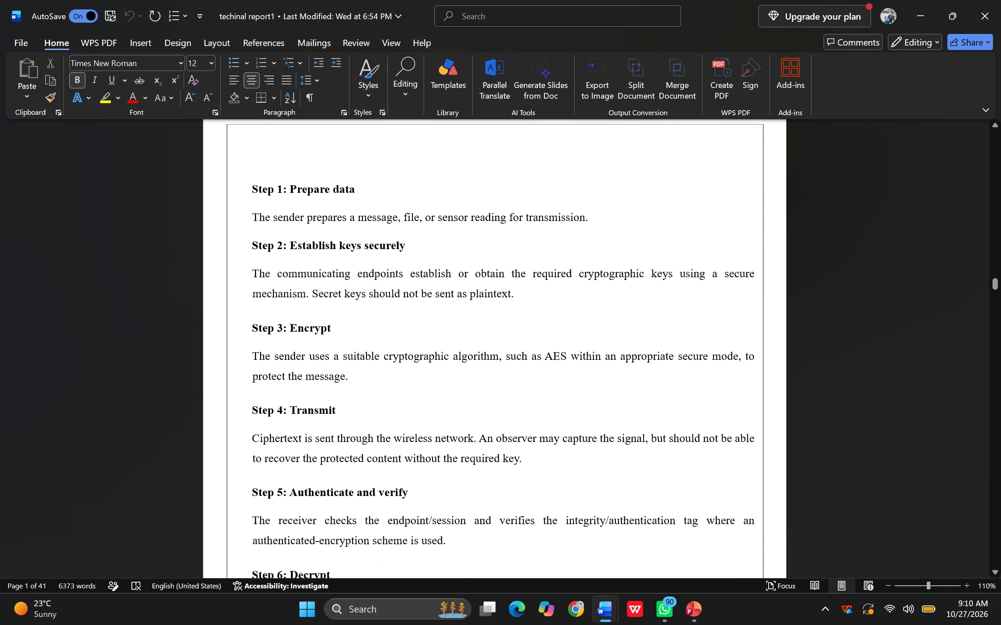
{"action": "scroll", "coordinate": [479, 442], "scroll_direction": "down", "scroll_amount": 4}
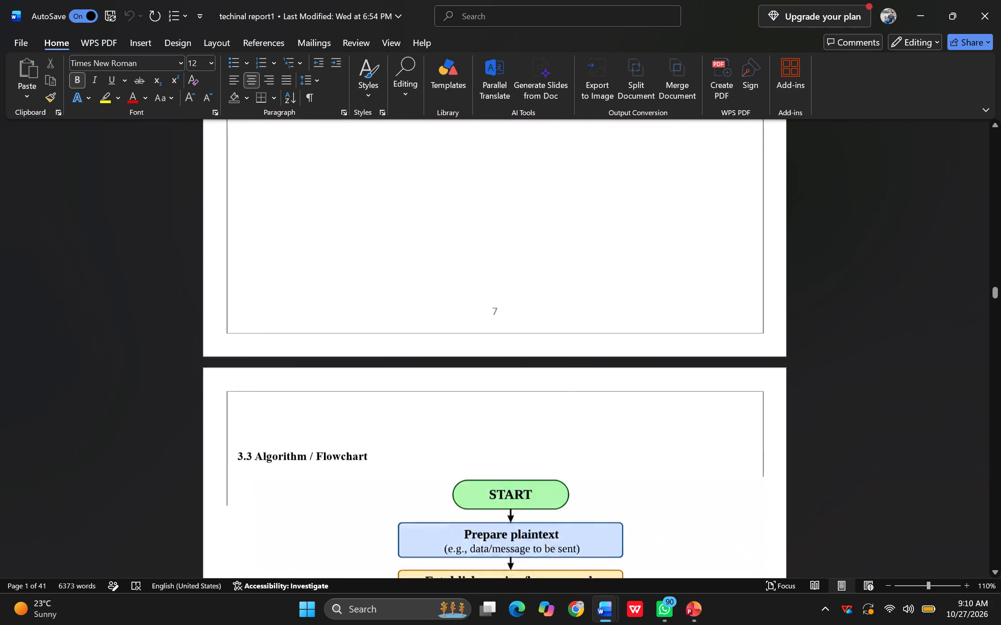
{"action": "scroll", "coordinate": [479, 442], "scroll_direction": "down", "scroll_amount": 3}
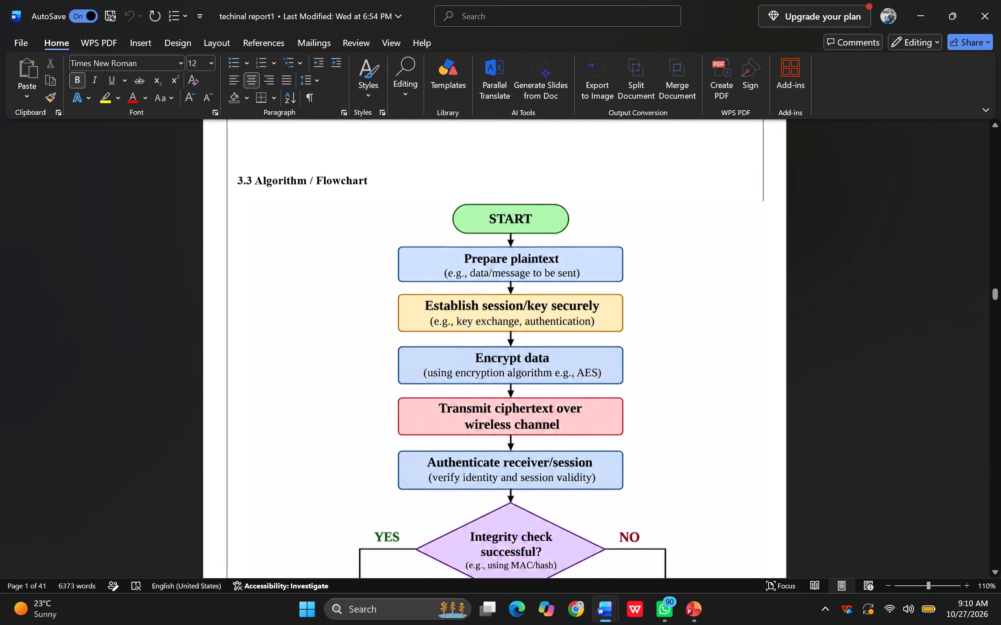
{"action": "scroll", "coordinate": [479, 442], "scroll_direction": "down", "scroll_amount": 5}
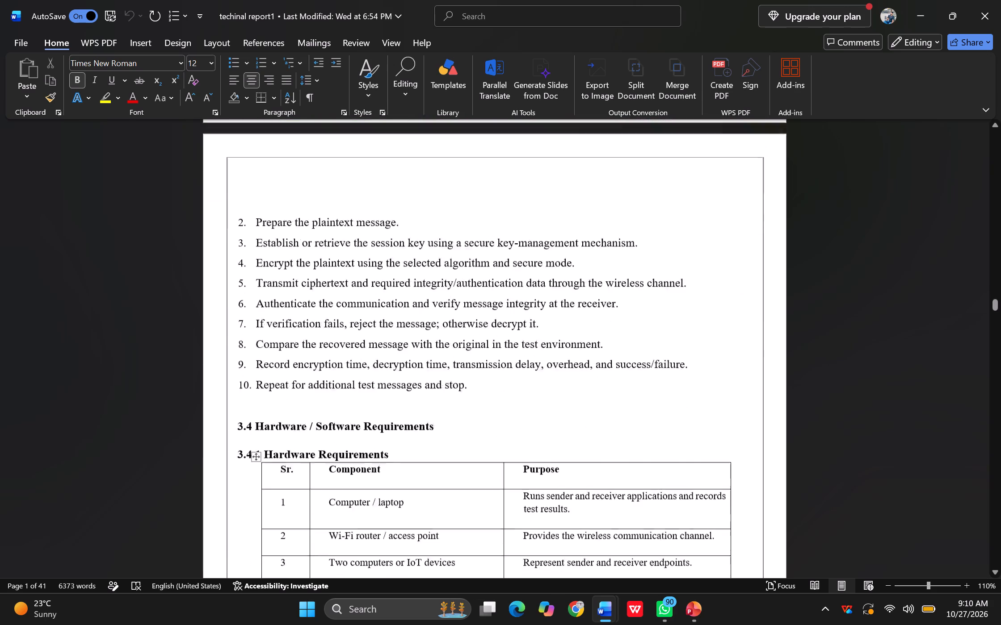
Examine the hardware and software requirements tables in section 3.4.
{"action": "scroll", "coordinate": [479, 442], "scroll_direction": "down", "scroll_amount": 3}
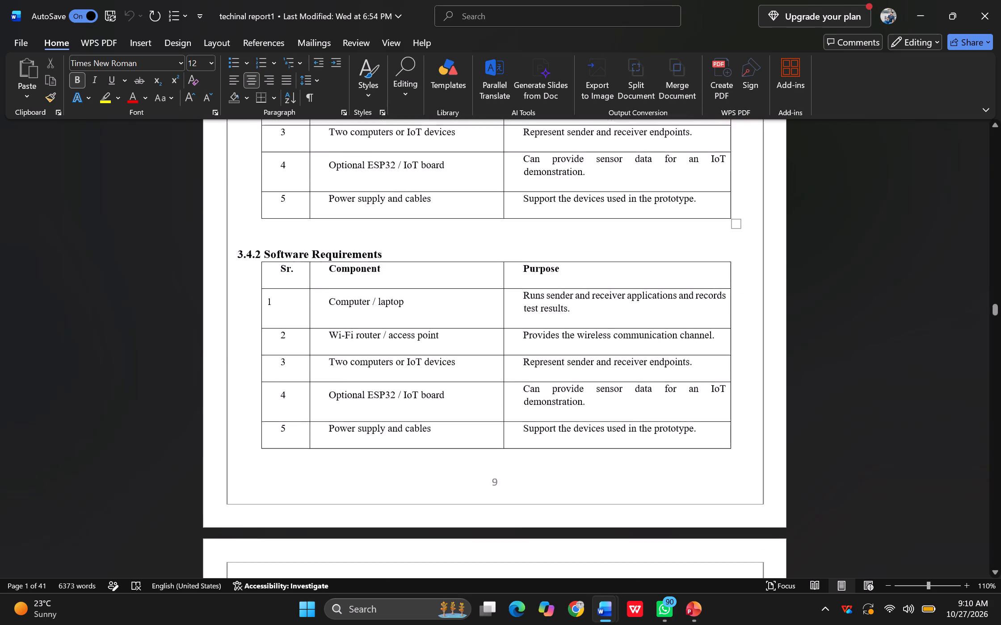
{"action": "scroll", "coordinate": [479, 442], "scroll_direction": "down", "scroll_amount": 4}
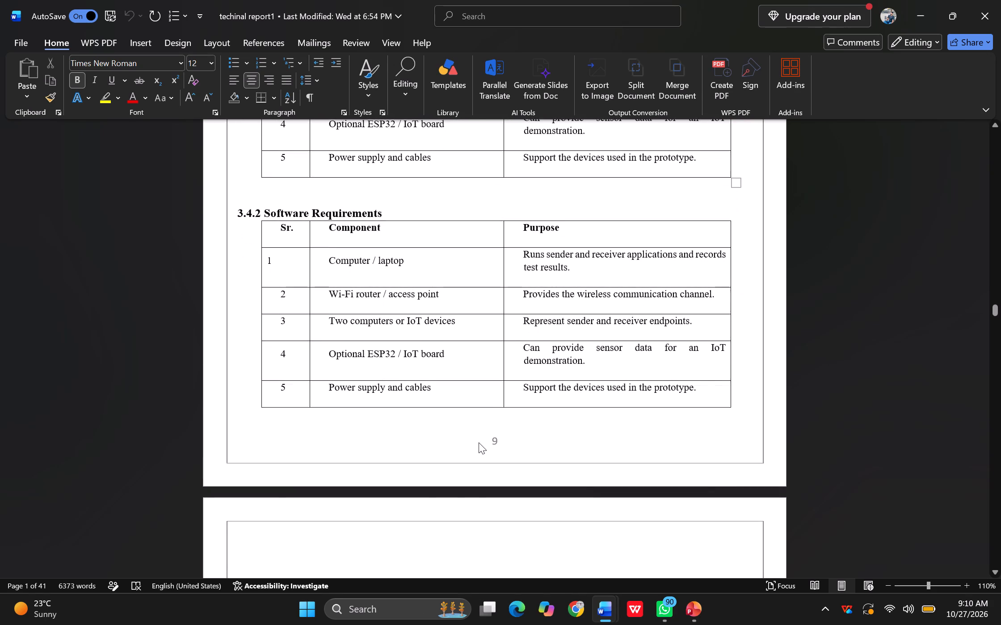
{"action": "scroll", "coordinate": [479, 442], "scroll_direction": "down", "scroll_amount": 1}
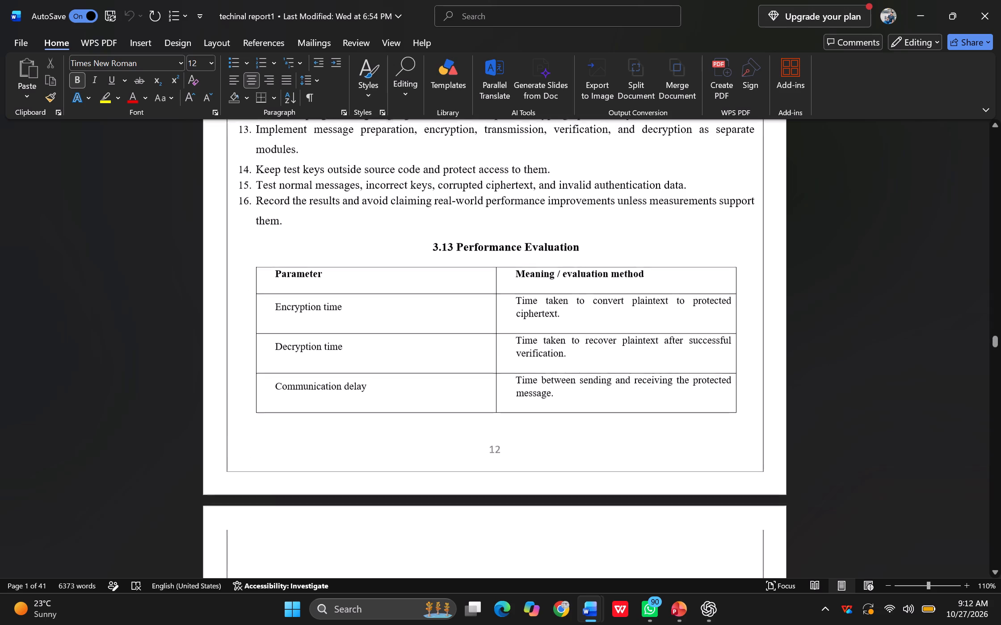
{"action": "scroll", "coordinate": [553, 421], "scroll_direction": "down", "scroll_amount": 6}
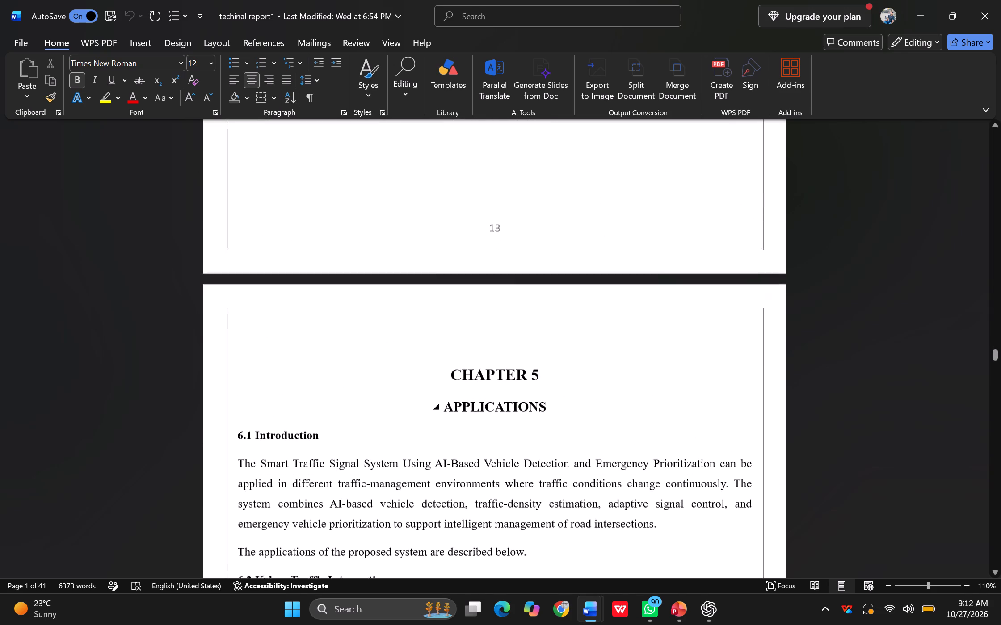
Examine the Chapter 5 Applications text from 6.1 Introduction through 6.7 Hospital Zones.
{"action": "scroll", "coordinate": [553, 421], "scroll_direction": "down", "scroll_amount": 2}
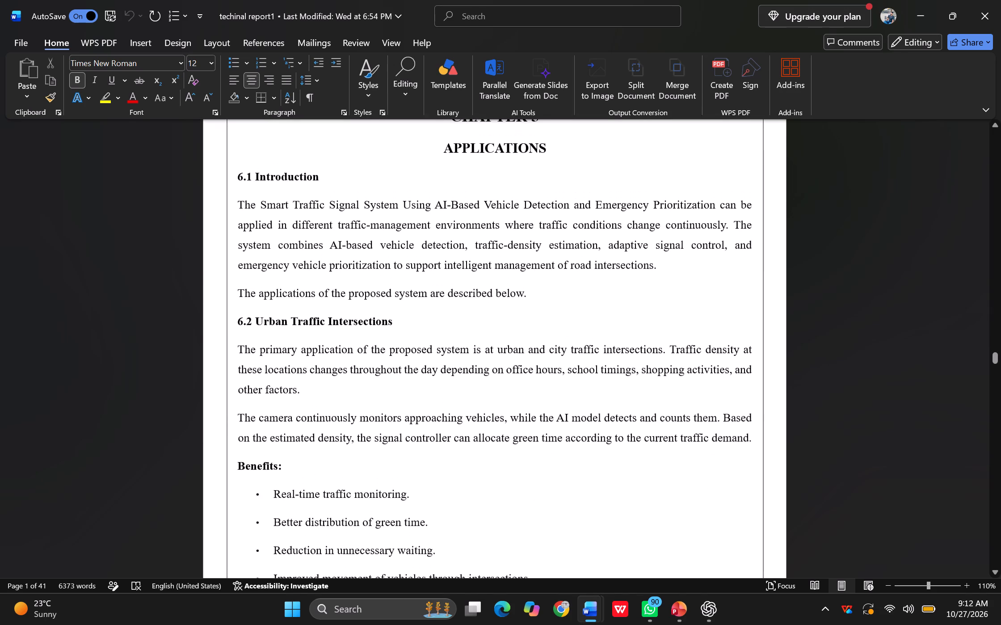
{"action": "scroll", "coordinate": [553, 421], "scroll_direction": "down", "scroll_amount": 3}
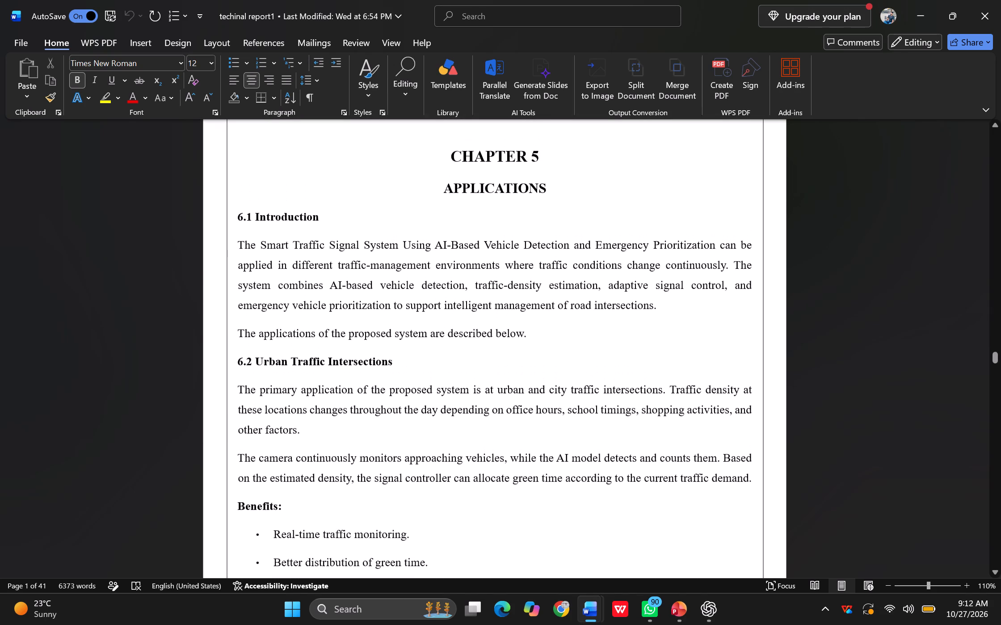
{"action": "scroll", "coordinate": [553, 421], "scroll_direction": "down", "scroll_amount": 2}
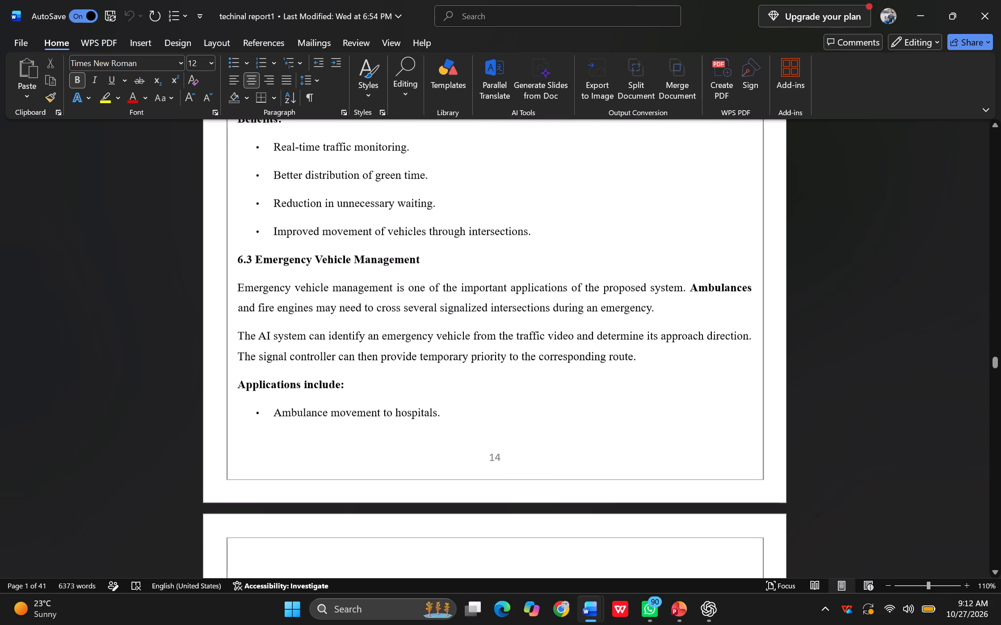
{"action": "scroll", "coordinate": [553, 421], "scroll_direction": "down", "scroll_amount": 1}
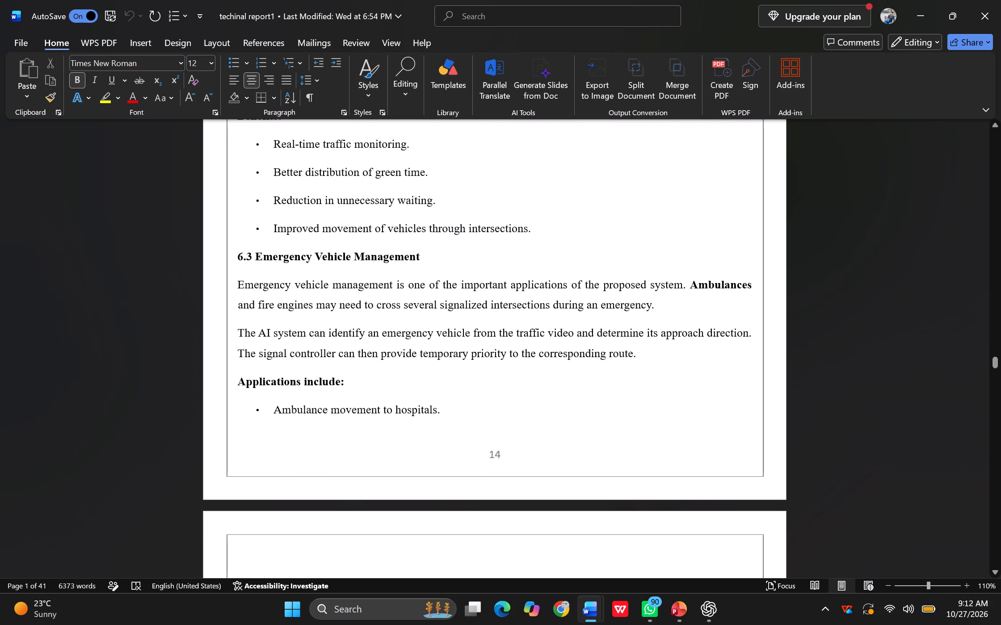
{"action": "scroll", "coordinate": [553, 421], "scroll_direction": "down", "scroll_amount": 4}
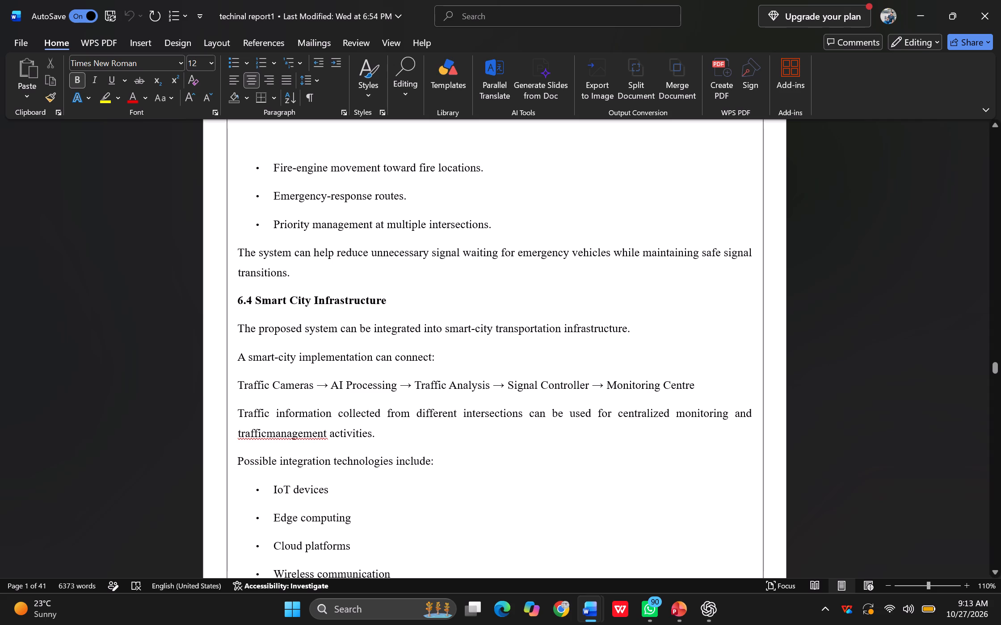
{"action": "scroll", "coordinate": [425, 481], "scroll_direction": "down", "scroll_amount": 5}
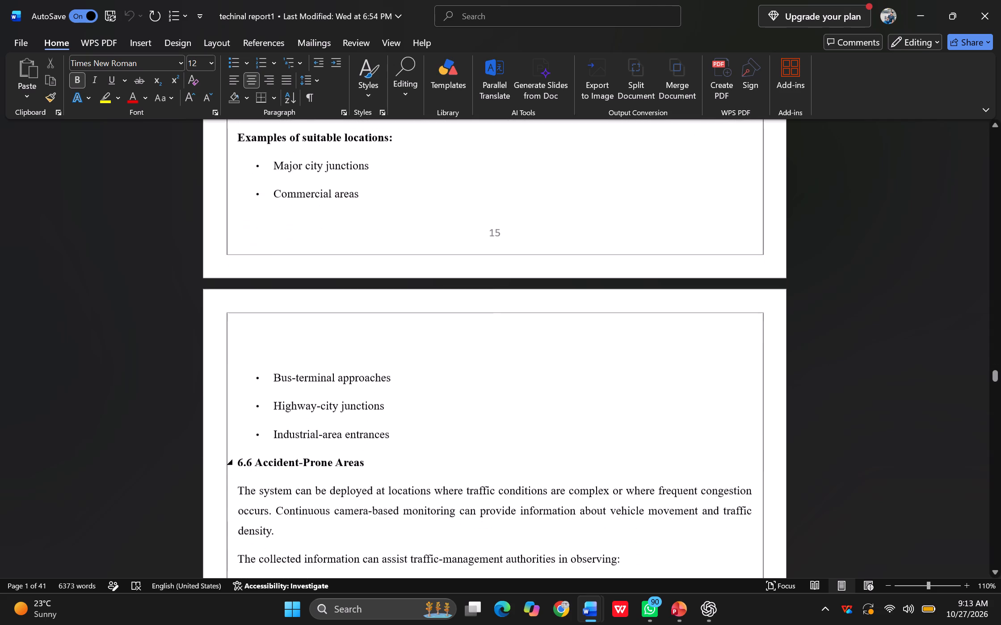
{"action": "scroll", "coordinate": [425, 481], "scroll_direction": "down", "scroll_amount": 3}
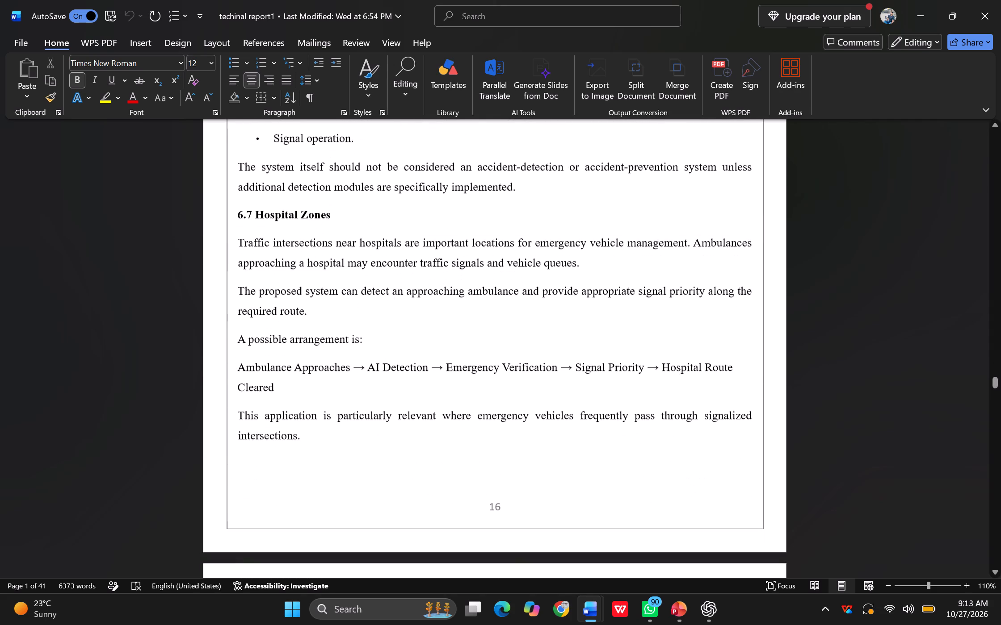
Look back through the Chapter 5 Applications text from 6.7 Hospital Zones to 6.1 Introduction.
{"action": "scroll", "coordinate": [425, 481], "scroll_direction": "up", "scroll_amount": 8}
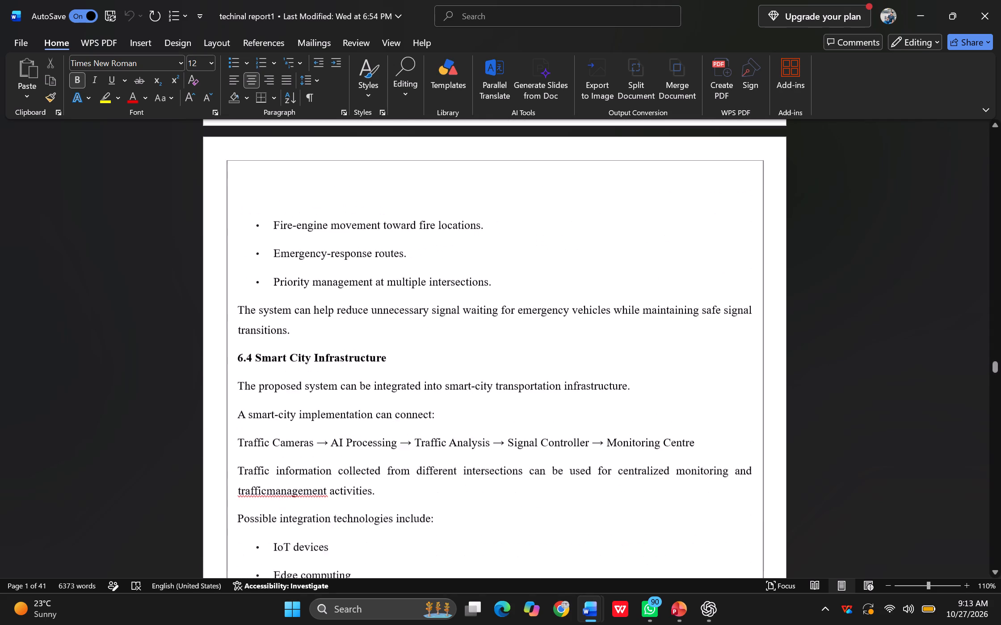
{"action": "scroll", "coordinate": [425, 481], "scroll_direction": "up", "scroll_amount": 6}
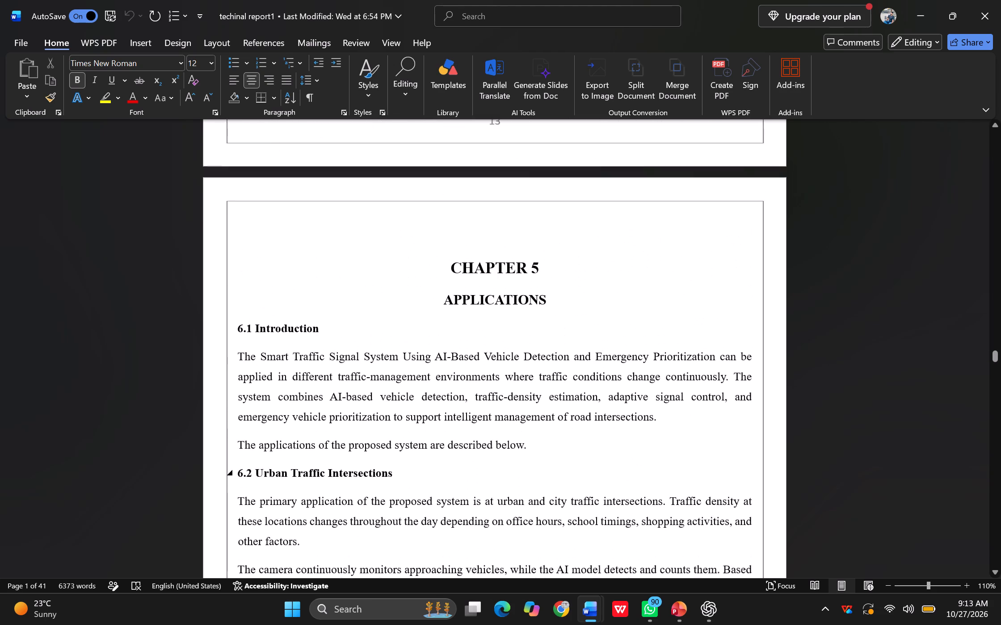
{"action": "scroll", "coordinate": [425, 481], "scroll_direction": "down", "scroll_amount": 1}
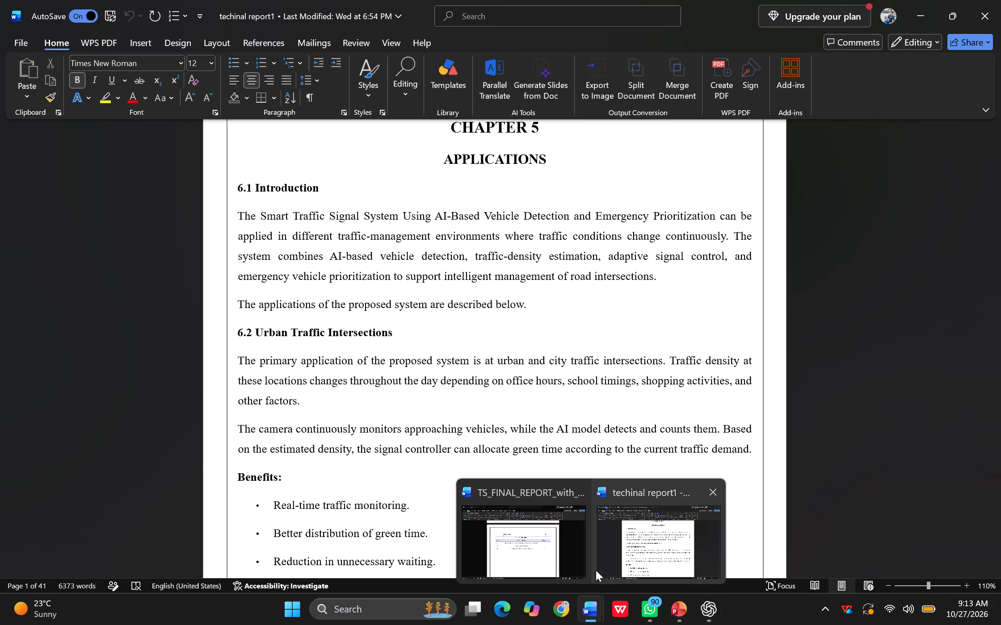
Clear the open windows off the desktop and open the Secure_Wireless_Communication_Using_Encryption report file in Word.
{"action": "left_click", "coordinate": [918, 21]}
{"action": "left_click", "coordinate": [929, 13]}
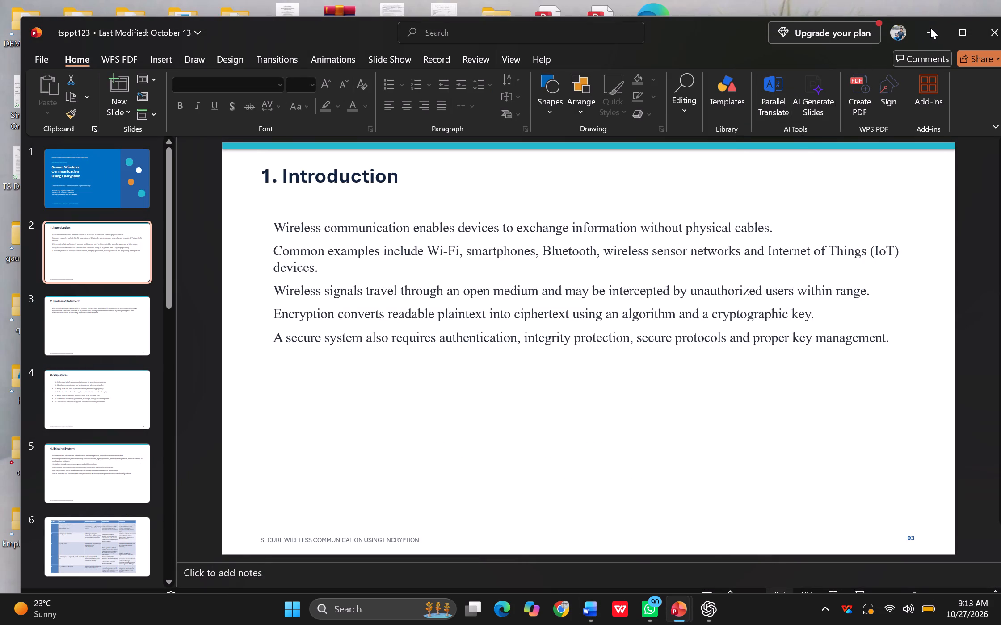
{"action": "left_click", "coordinate": [930, 28]}
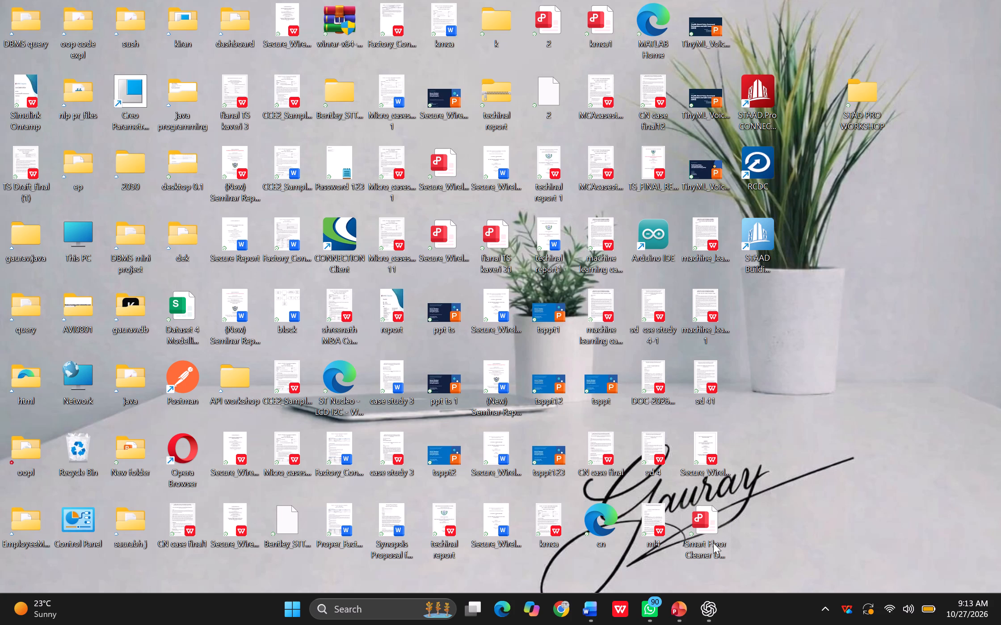
{"action": "left_click", "coordinate": [723, 474]}
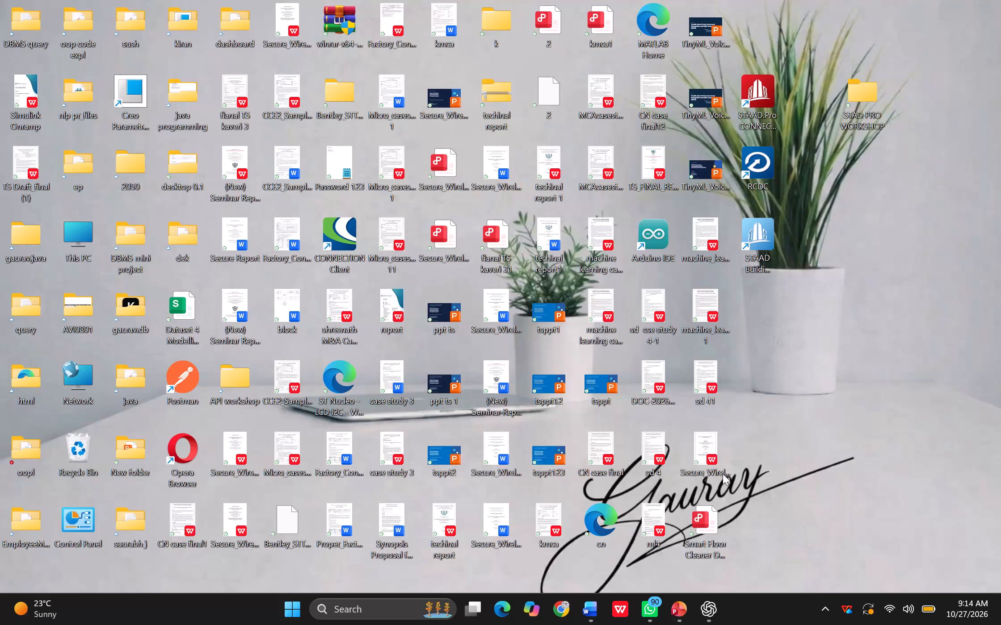
{"action": "right_click", "coordinate": [706, 446]}
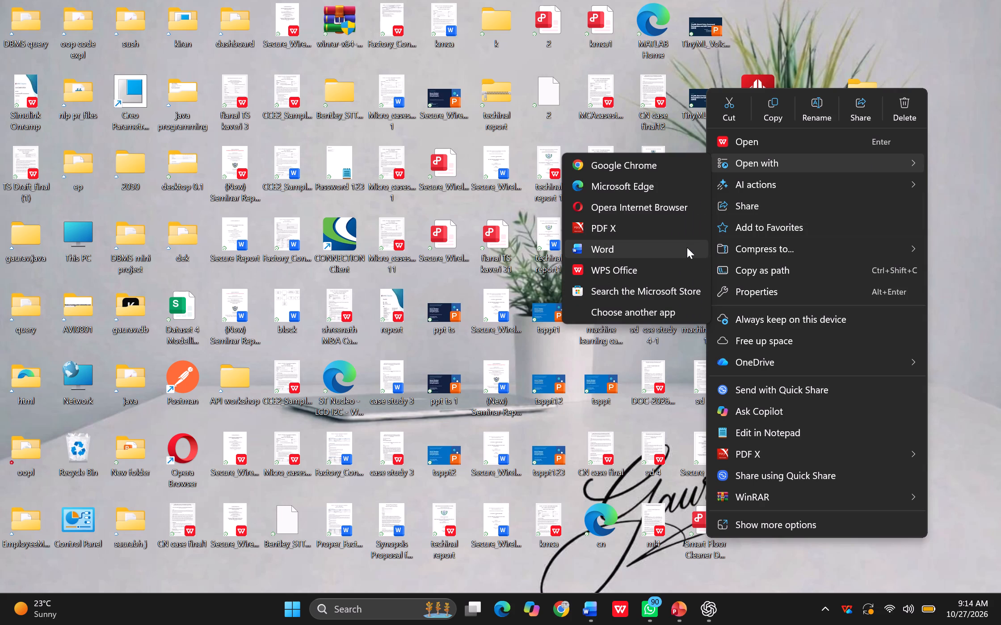
{"action": "left_click", "coordinate": [687, 247]}
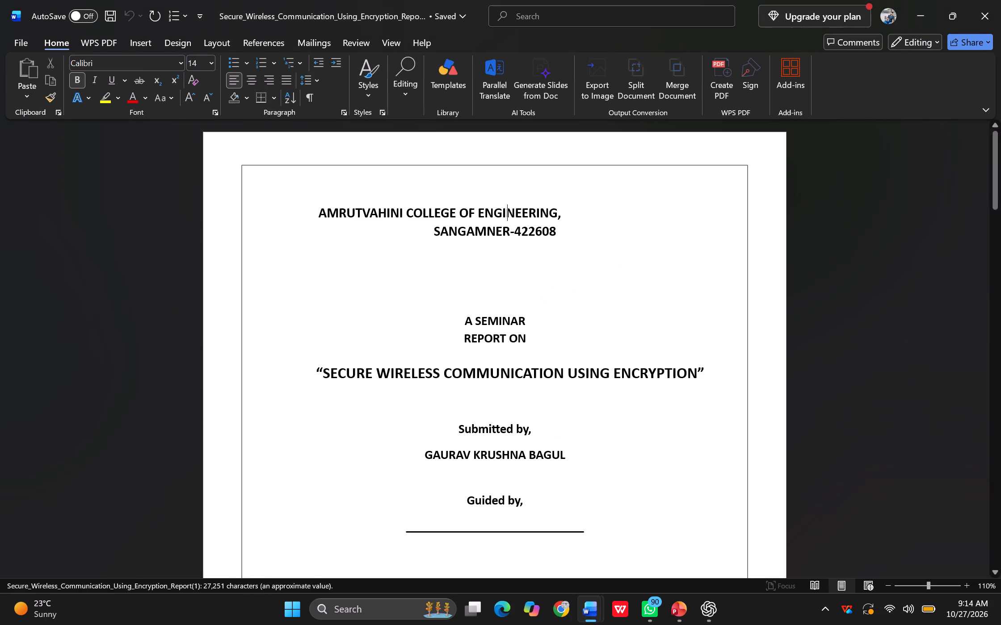
Examine the encryption report's opening pages, from the cover and certificates through the acknowledgement, abstract and index.
{"action": "scroll", "coordinate": [547, 296], "scroll_direction": "down", "scroll_amount": 1}
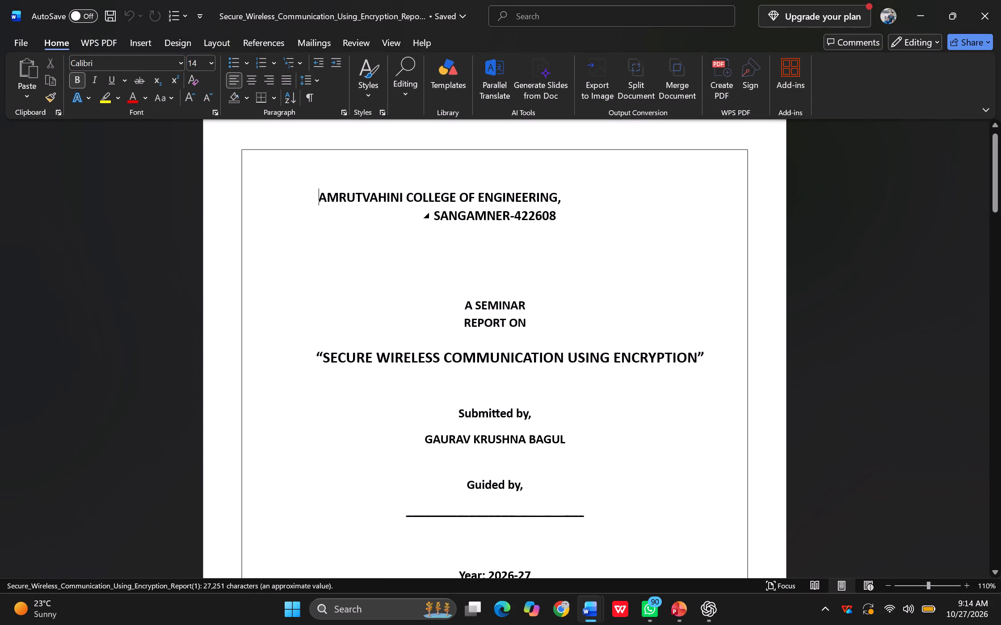
{"action": "scroll", "coordinate": [542, 277], "scroll_direction": "down", "scroll_amount": 4}
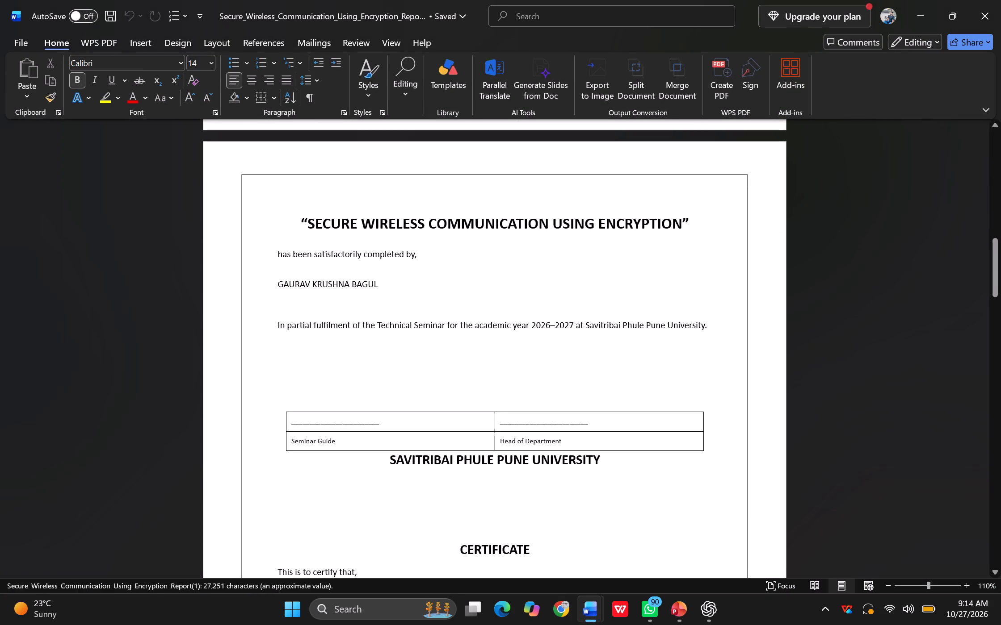
{"action": "scroll", "coordinate": [542, 277], "scroll_direction": "down", "scroll_amount": 5}
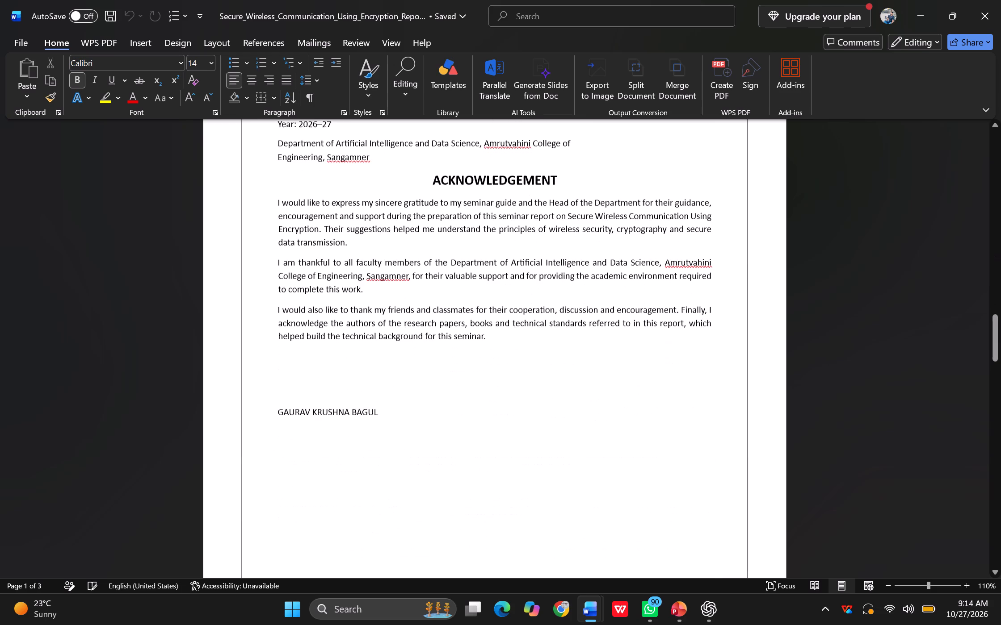
{"action": "scroll", "coordinate": [542, 277], "scroll_direction": "down", "scroll_amount": 5}
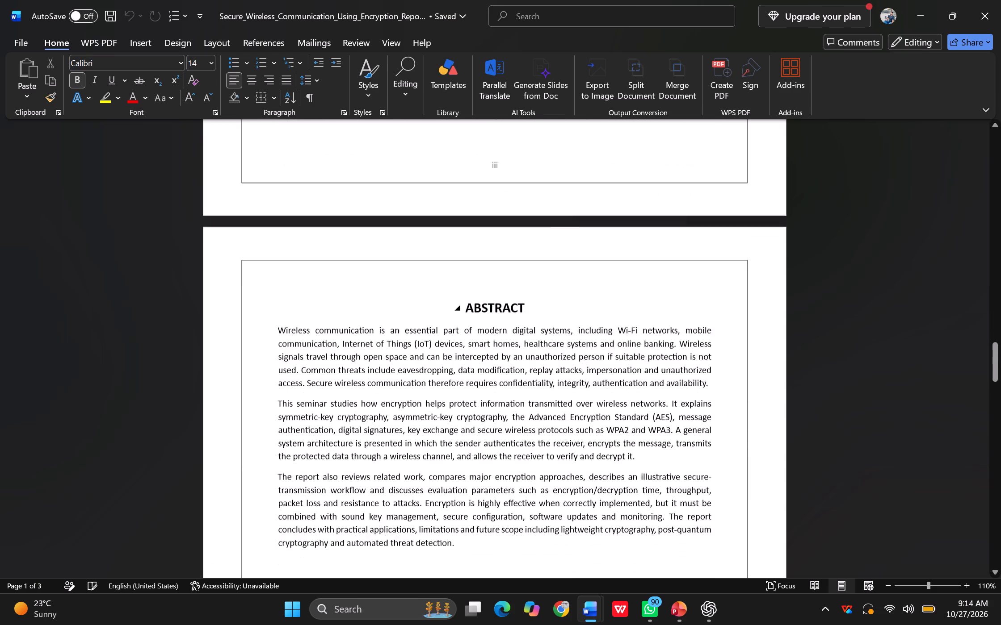
{"action": "scroll", "coordinate": [542, 277], "scroll_direction": "down", "scroll_amount": 8}
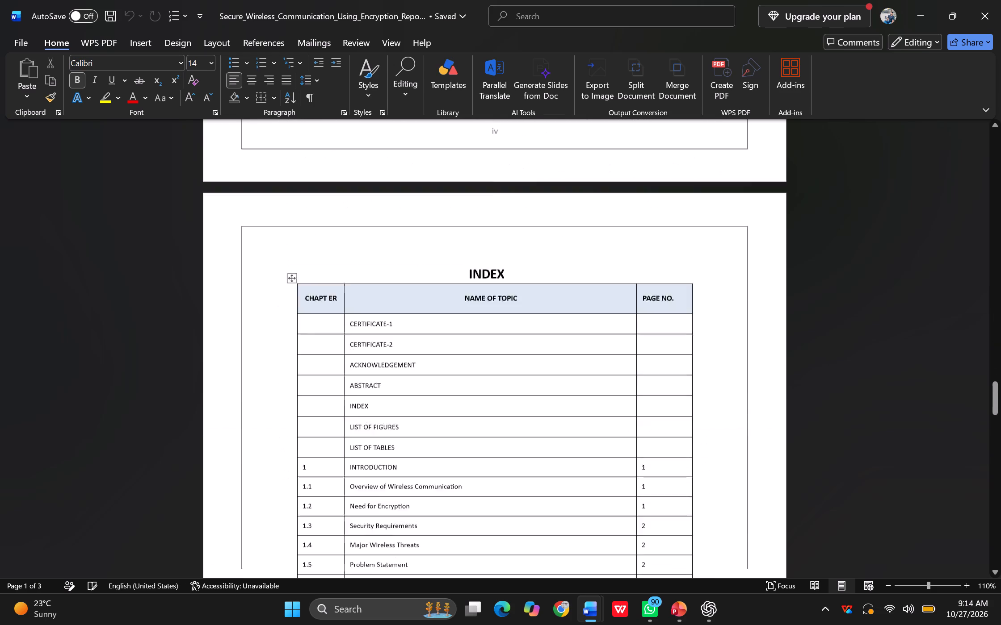
{"action": "scroll", "coordinate": [542, 277], "scroll_direction": "down", "scroll_amount": 11}
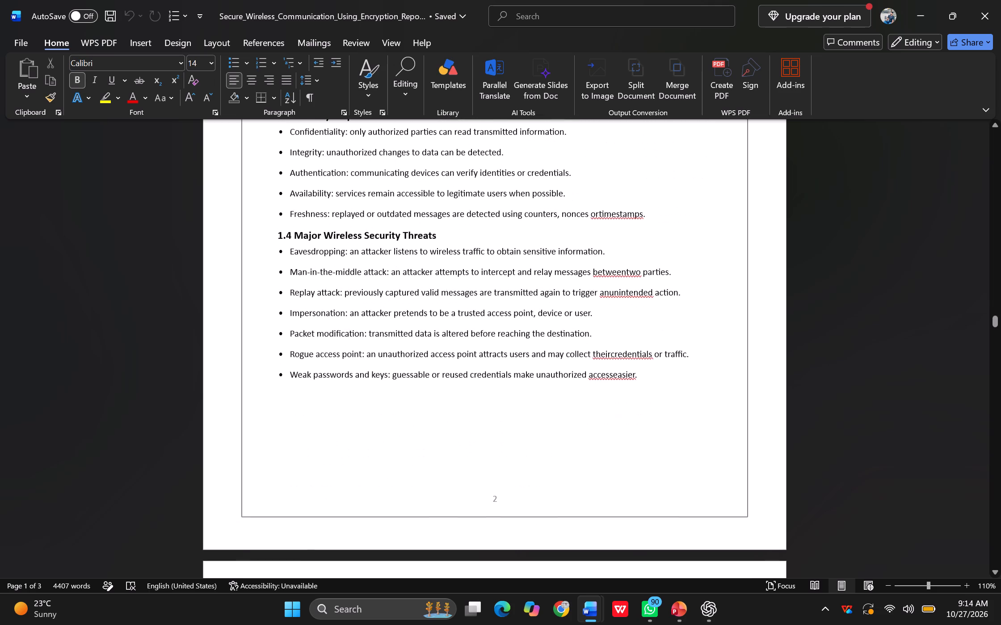
Examine the encryption report's body from Chapter 1 Introduction through section 3.7 Evaluation Parameters.
{"action": "scroll", "coordinate": [542, 277], "scroll_direction": "up", "scroll_amount": 1}
{"action": "scroll", "coordinate": [542, 277], "scroll_direction": "down", "scroll_amount": 3}
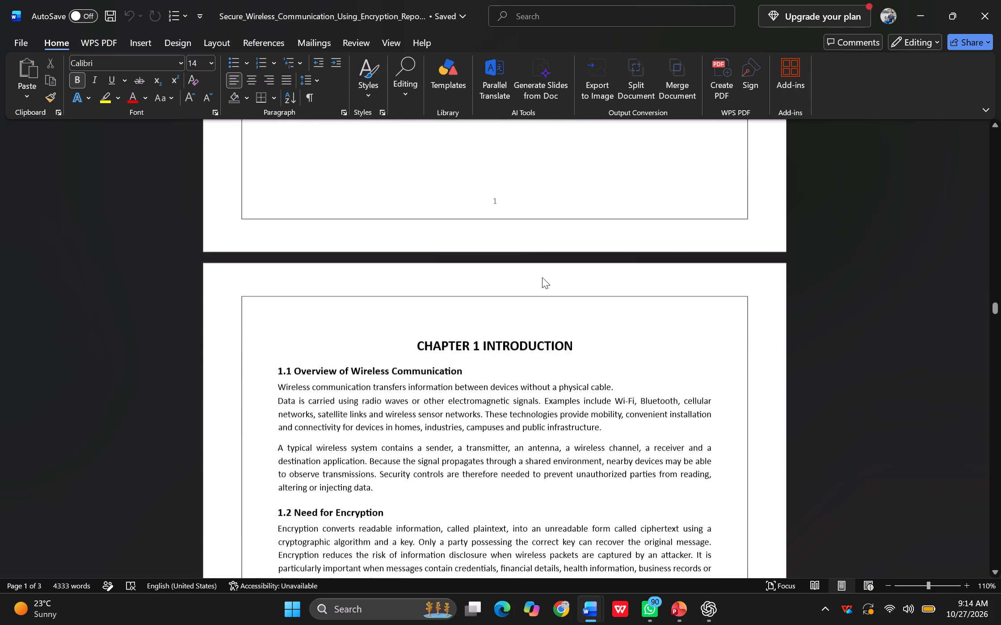
{"action": "scroll", "coordinate": [542, 277], "scroll_direction": "down", "scroll_amount": 9}
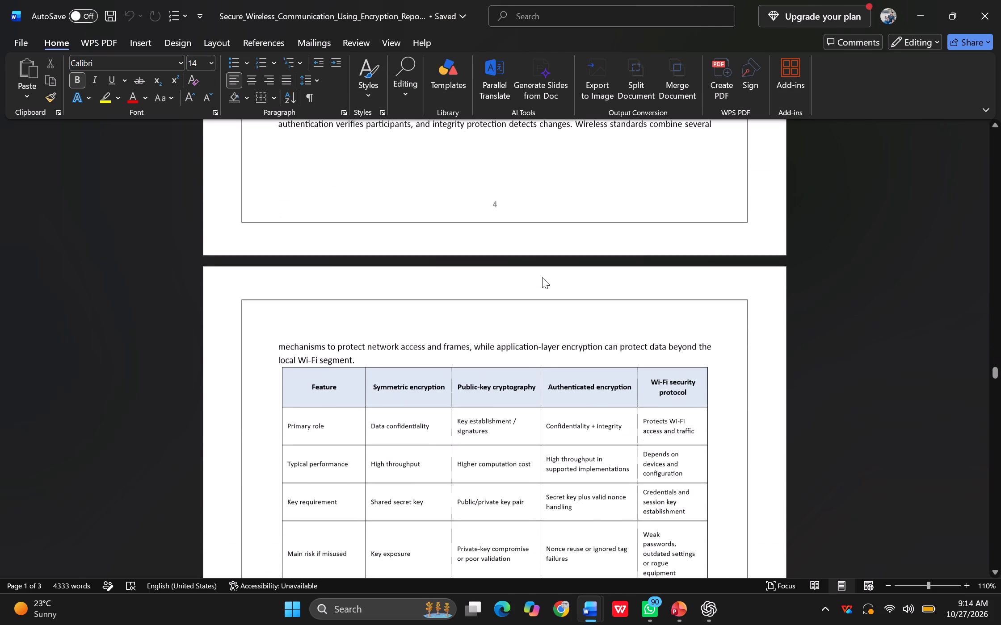
{"action": "scroll", "coordinate": [542, 277], "scroll_direction": "down", "scroll_amount": 5}
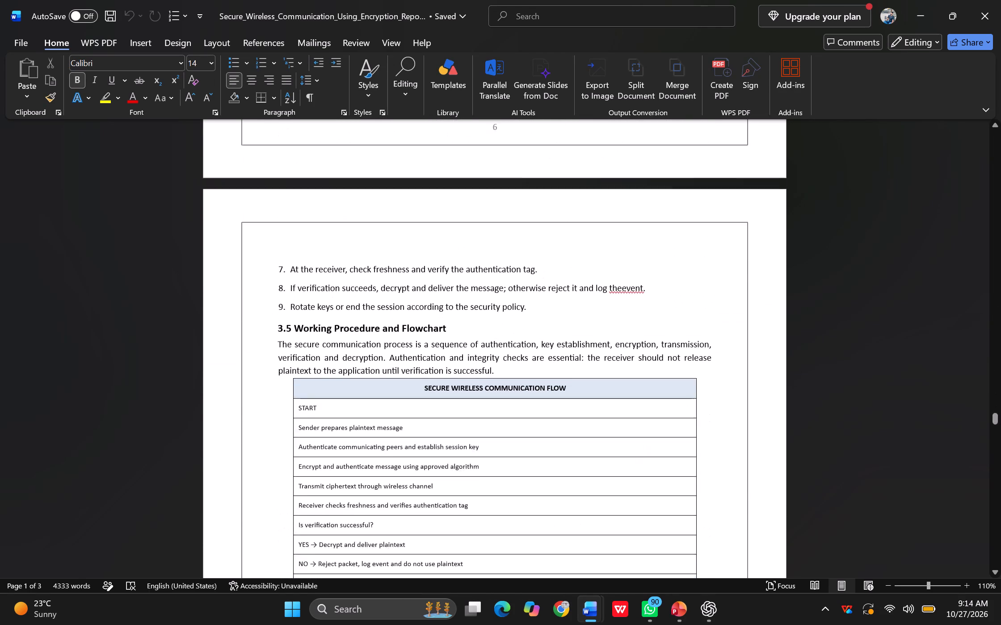
{"action": "scroll", "coordinate": [542, 277], "scroll_direction": "down", "scroll_amount": 7}
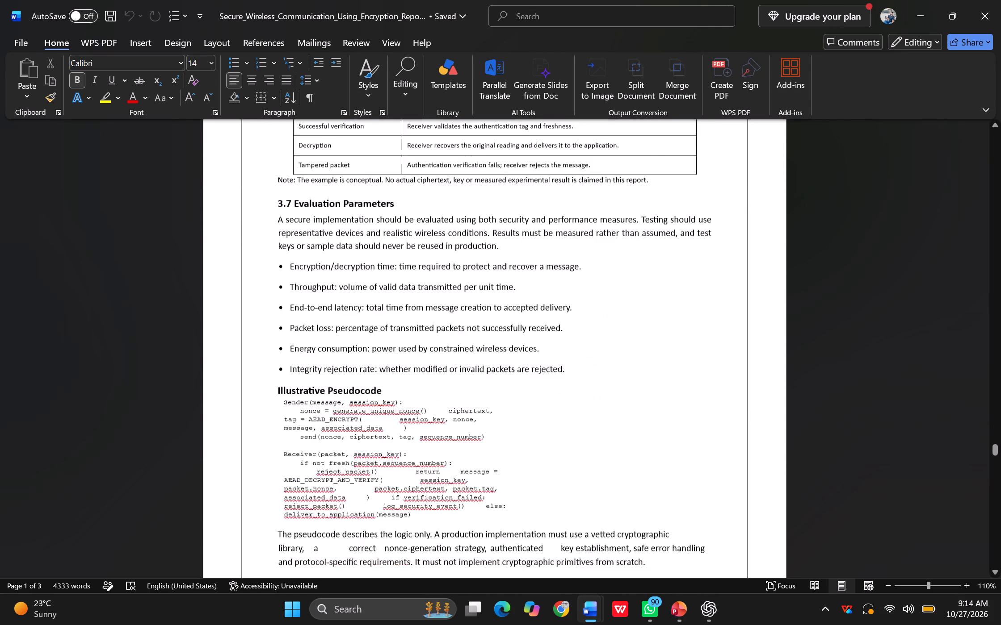
Examine the encryption report from section 3.8 Security Considerations through Chapter 5 Conclusion & Future Scope and the References.
{"action": "scroll", "coordinate": [542, 277], "scroll_direction": "down", "scroll_amount": 5}
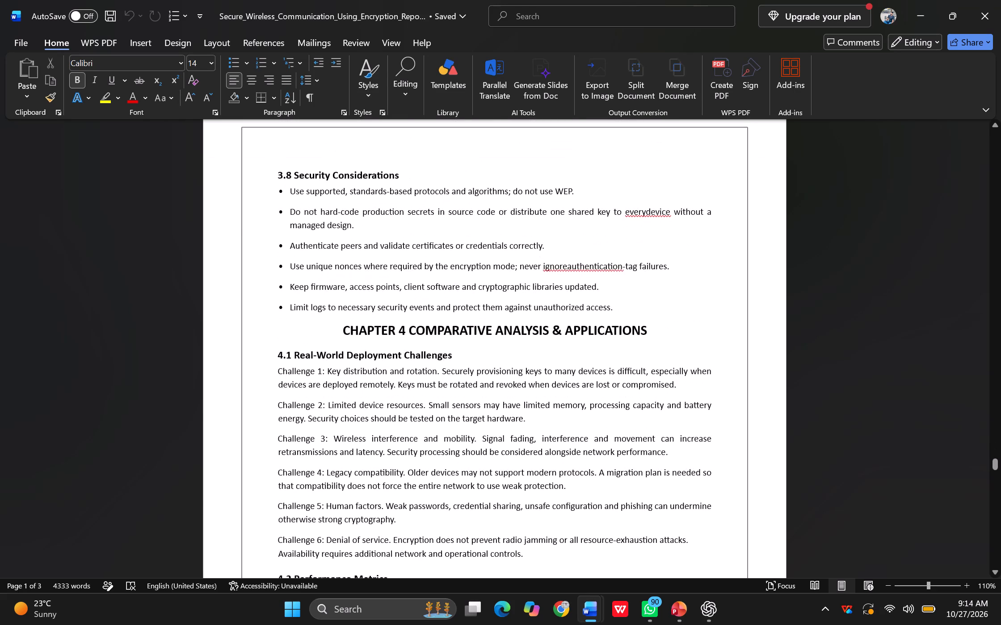
{"action": "scroll", "coordinate": [542, 277], "scroll_direction": "down", "scroll_amount": 7}
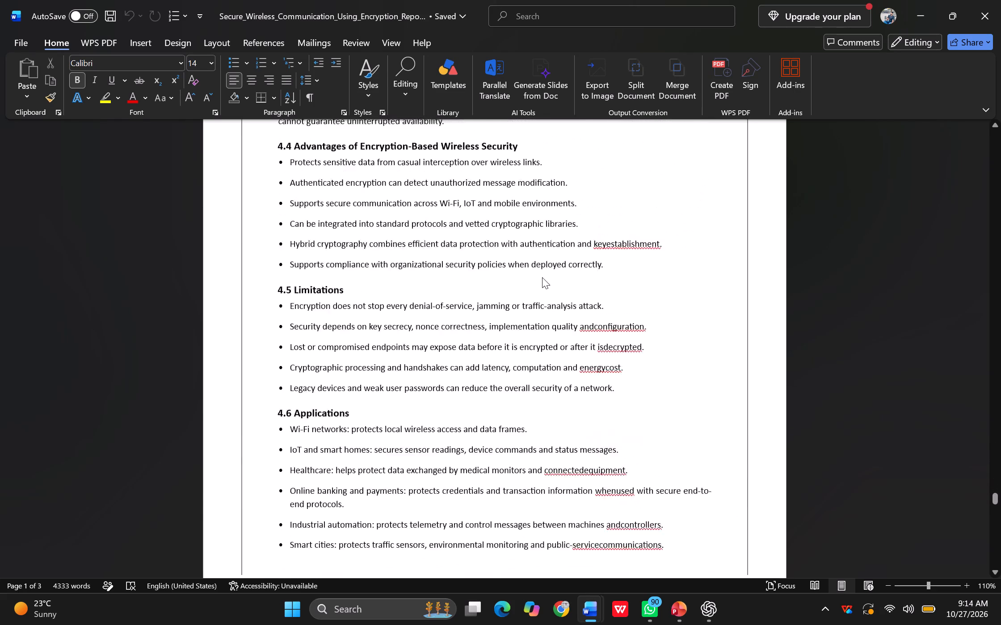
{"action": "scroll", "coordinate": [542, 277], "scroll_direction": "down", "scroll_amount": 6}
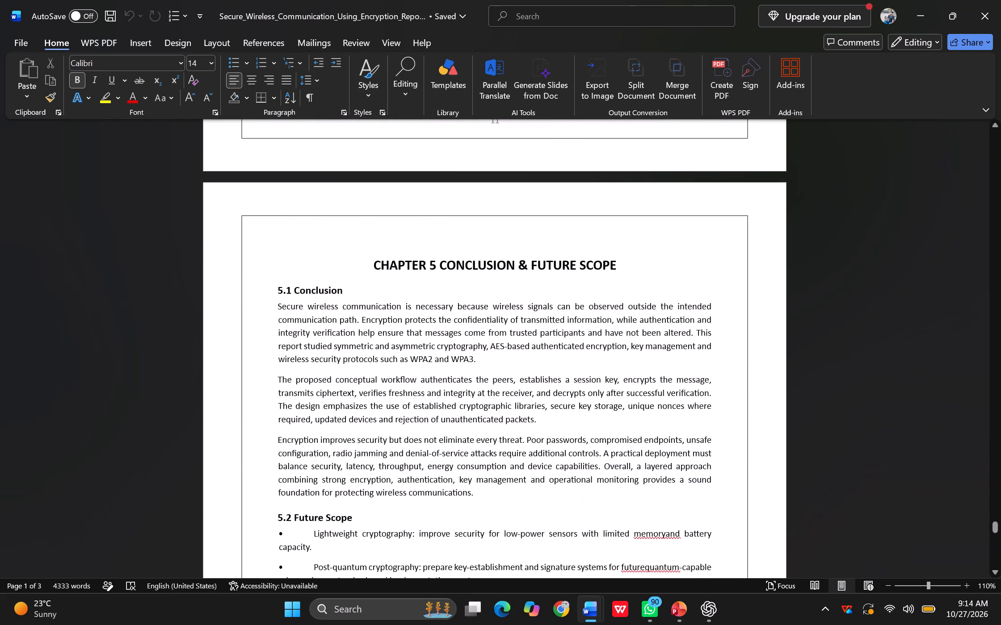
{"action": "scroll", "coordinate": [542, 277], "scroll_direction": "down", "scroll_amount": 6}
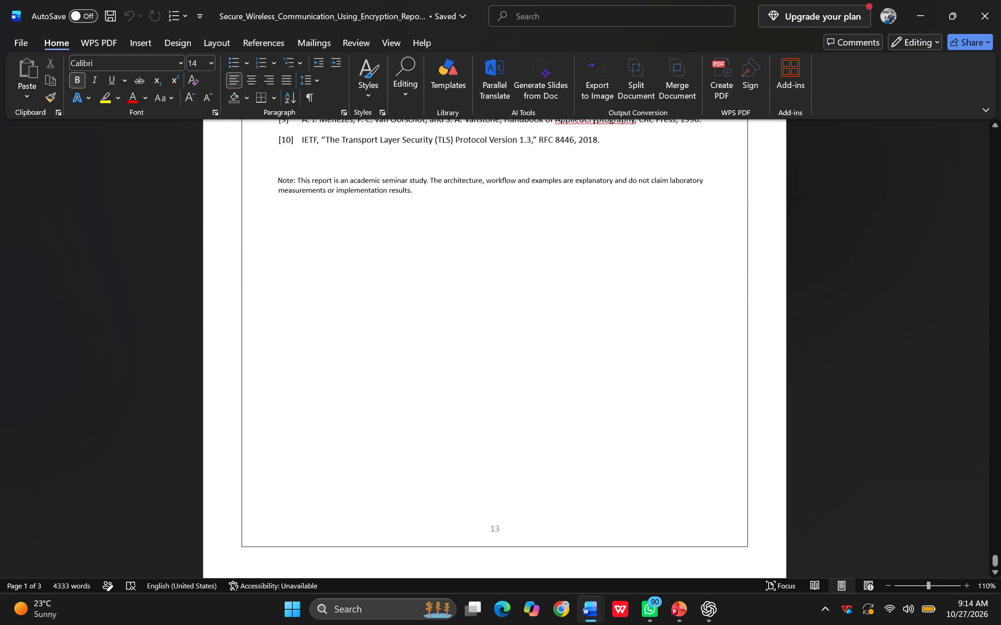
{"action": "scroll", "coordinate": [542, 277], "scroll_direction": "down", "scroll_amount": 3}
{"action": "scroll", "coordinate": [542, 277], "scroll_direction": "up", "scroll_amount": 3}
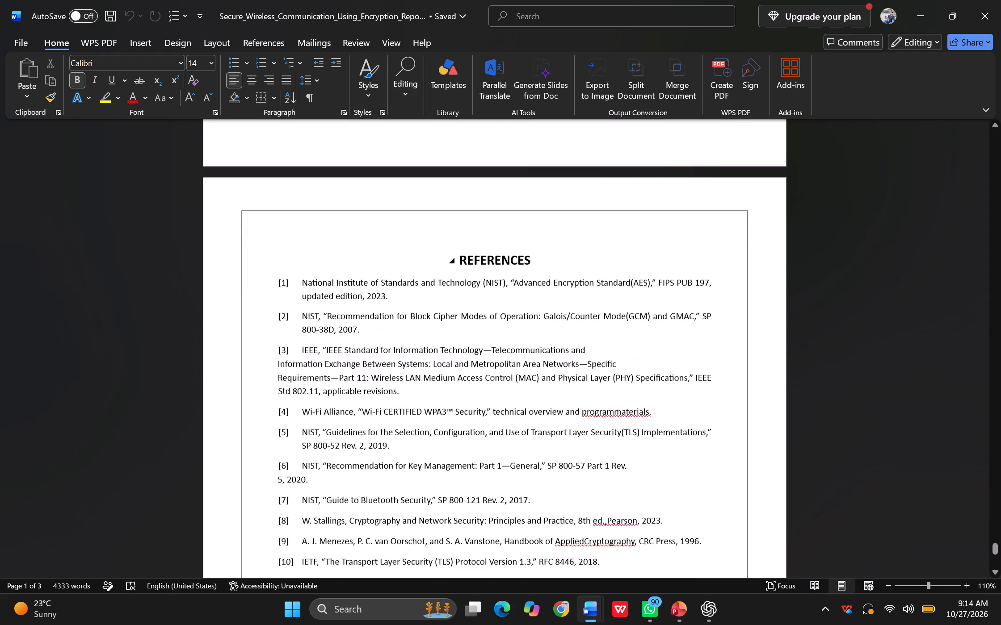
Copy all the bullet points under section 4.4 Advantages of Encryption-Based Wireless Security.
{"action": "scroll", "coordinate": [542, 277], "scroll_direction": "up", "scroll_amount": 6}
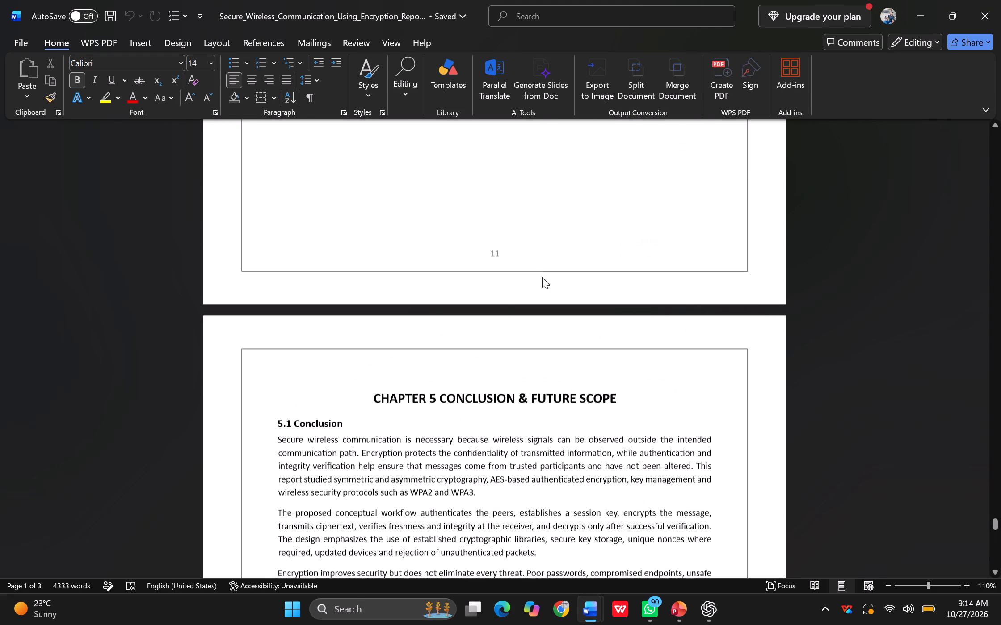
{"action": "scroll", "coordinate": [542, 277], "scroll_direction": "up", "scroll_amount": 4}
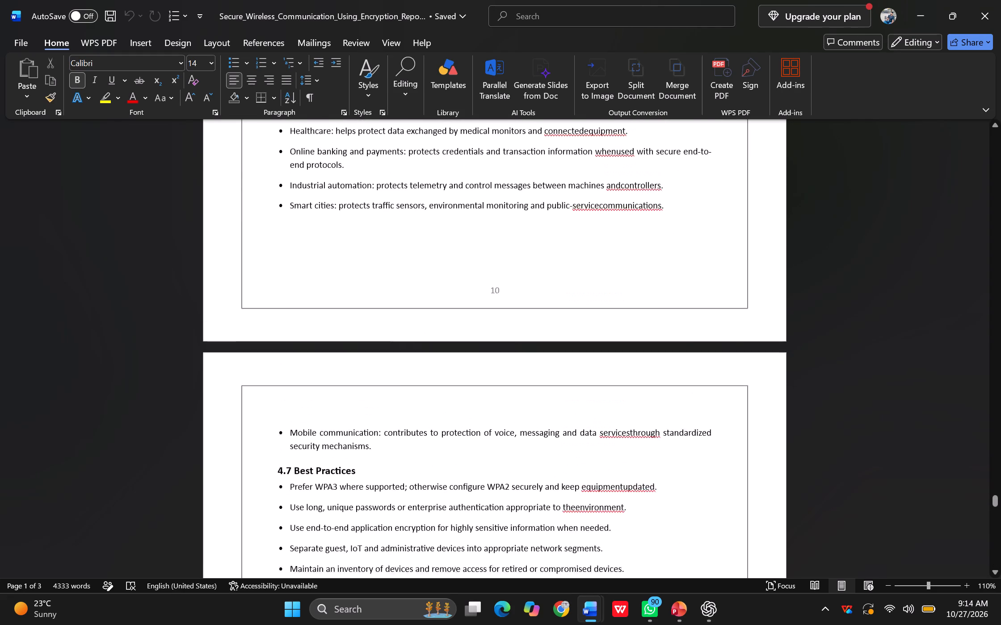
{"action": "scroll", "coordinate": [542, 277], "scroll_direction": "up", "scroll_amount": 2}
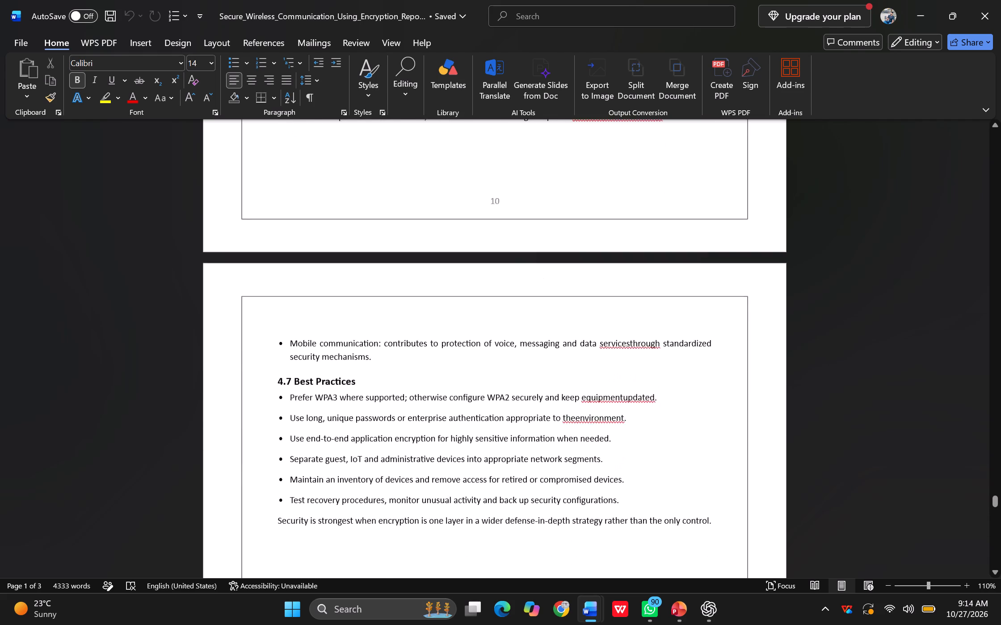
{"action": "scroll", "coordinate": [542, 277], "scroll_direction": "up", "scroll_amount": 2}
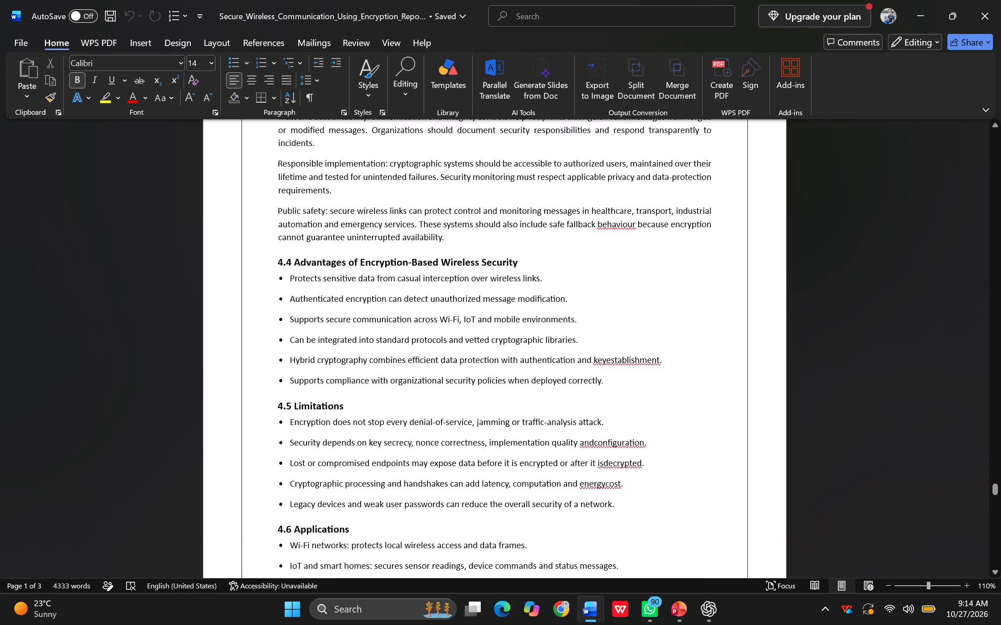
{"action": "left_click_drag", "start_coordinate": [291, 279], "coordinate": [605, 378]}
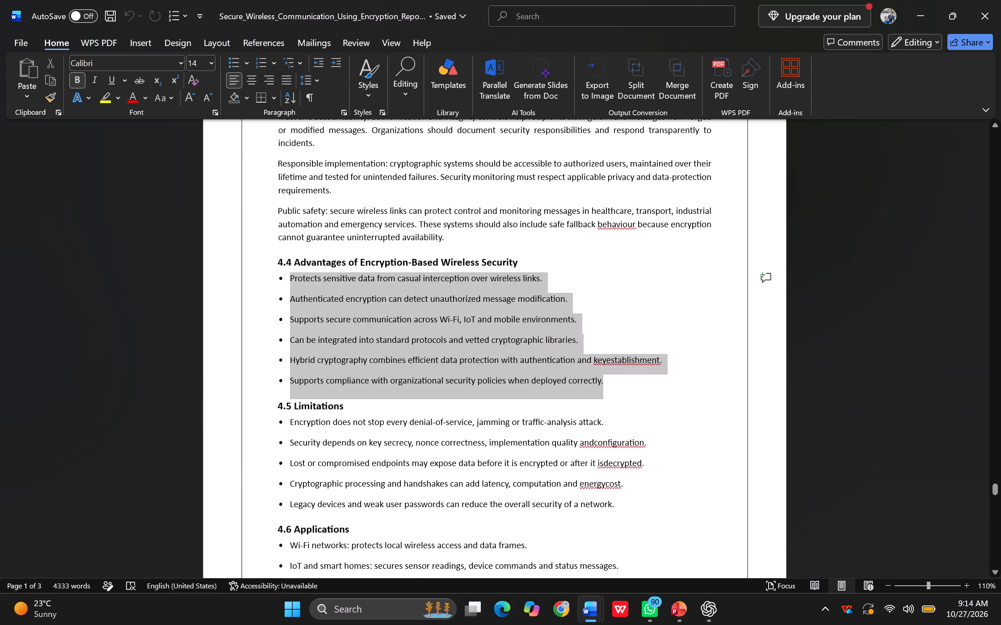
{"action": "left_click_drag", "start_coordinate": [605, 378], "coordinate": [605, 378]}
{"action": "key", "text": "ctrl+c"}
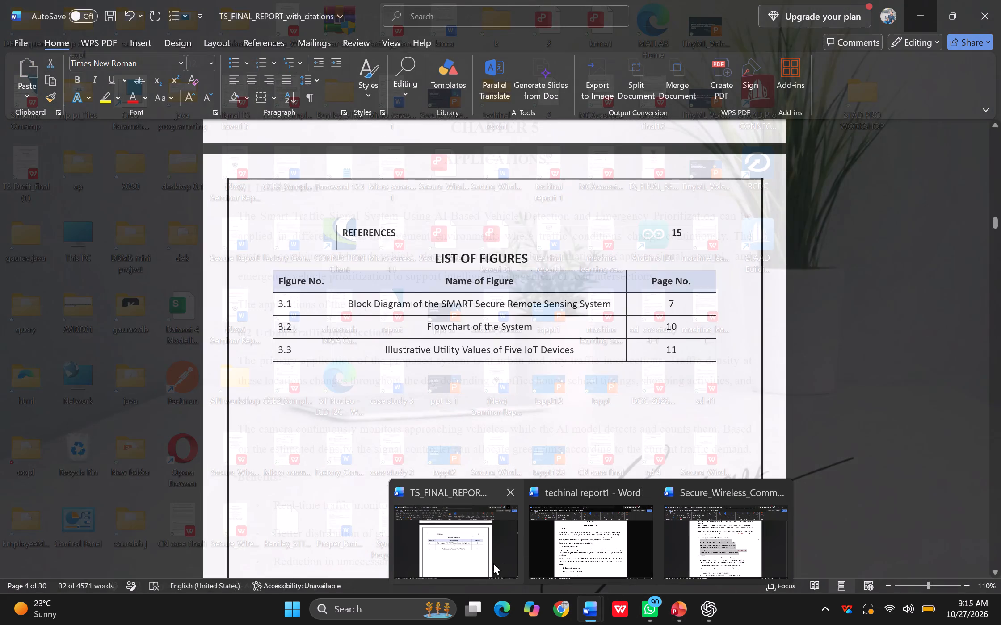
Switch to the techinal report1 document in Word.
{"action": "left_click", "coordinate": [572, 560]}
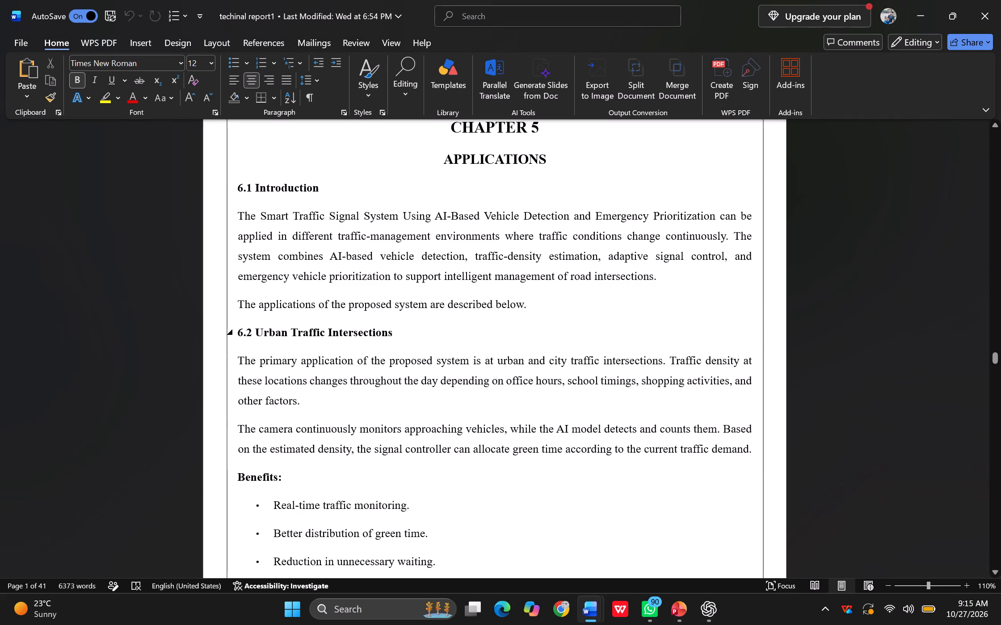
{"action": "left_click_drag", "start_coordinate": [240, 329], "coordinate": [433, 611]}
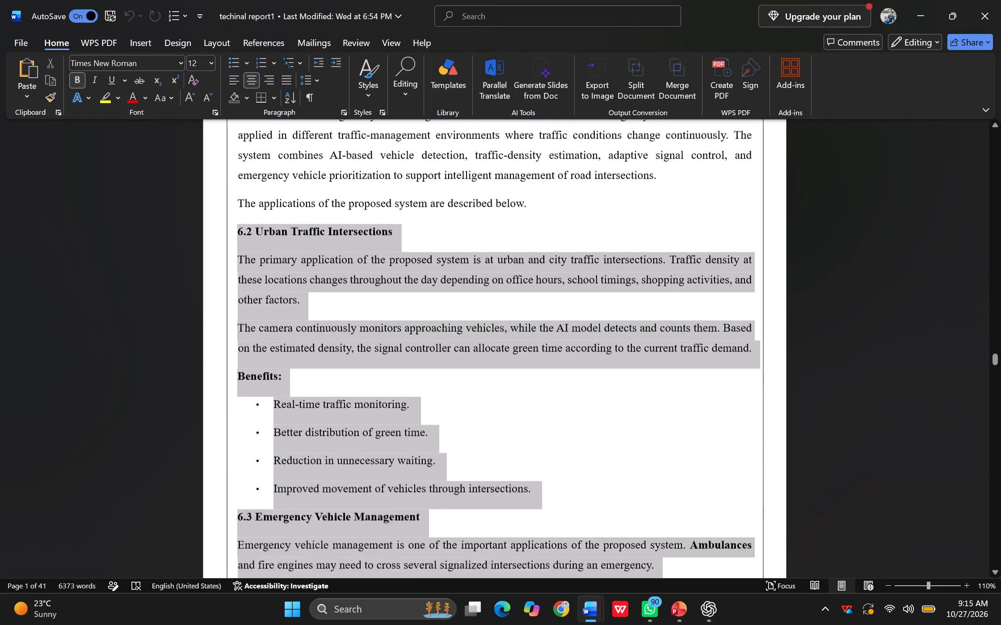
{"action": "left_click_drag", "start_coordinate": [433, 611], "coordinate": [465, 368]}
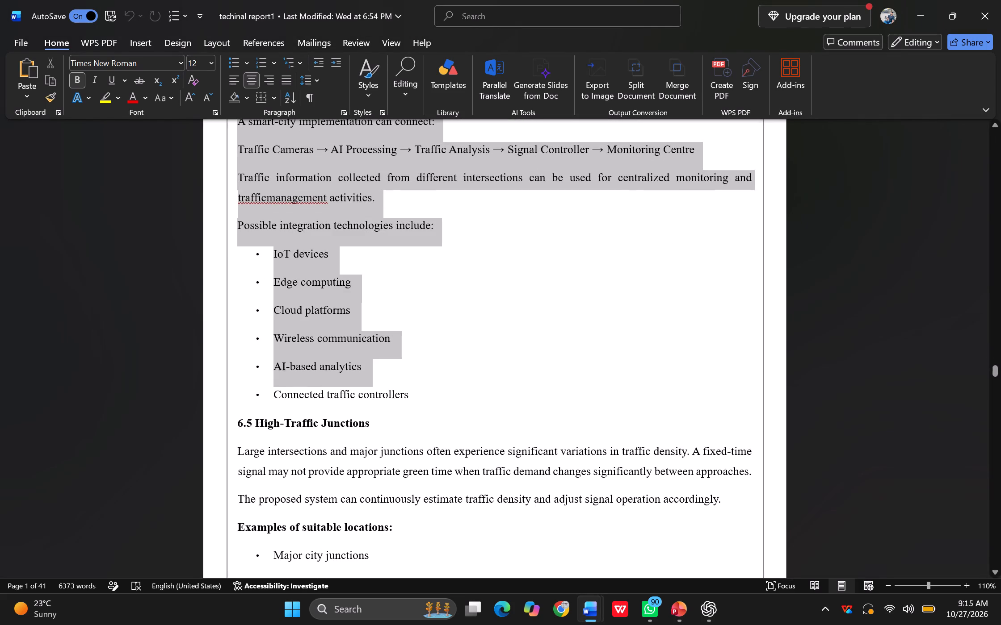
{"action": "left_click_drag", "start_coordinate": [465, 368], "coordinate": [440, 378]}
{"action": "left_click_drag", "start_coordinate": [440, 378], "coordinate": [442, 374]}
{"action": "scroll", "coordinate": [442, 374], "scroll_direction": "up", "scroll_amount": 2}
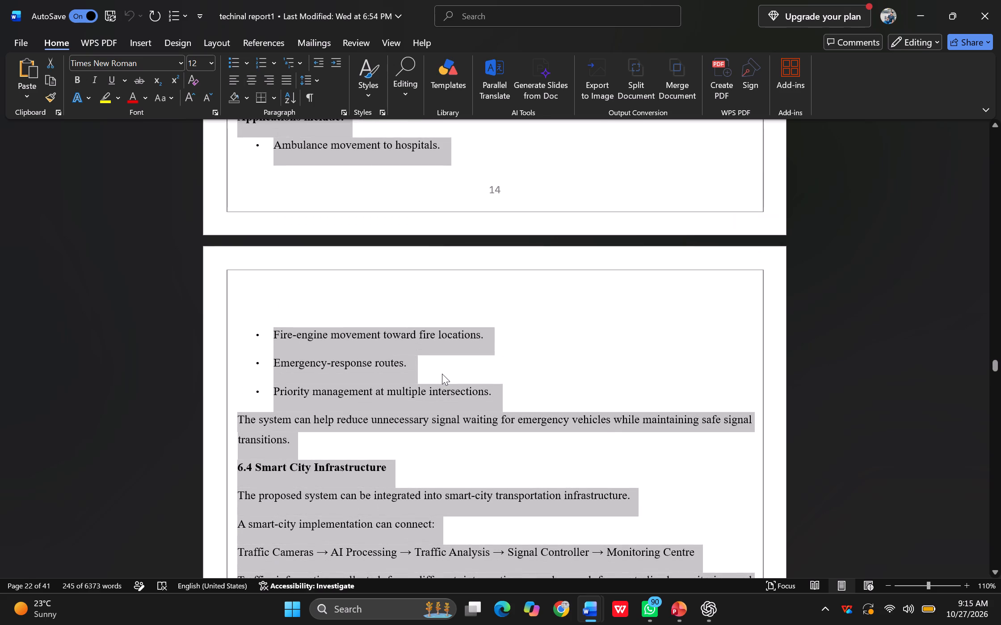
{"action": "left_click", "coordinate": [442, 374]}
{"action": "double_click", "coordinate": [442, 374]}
Look over the Chapter 5 Applications text from 6.1 Introduction through 6.5 High-Traffic Junctions.
{"action": "scroll", "coordinate": [442, 374], "scroll_direction": "up", "scroll_amount": 5}
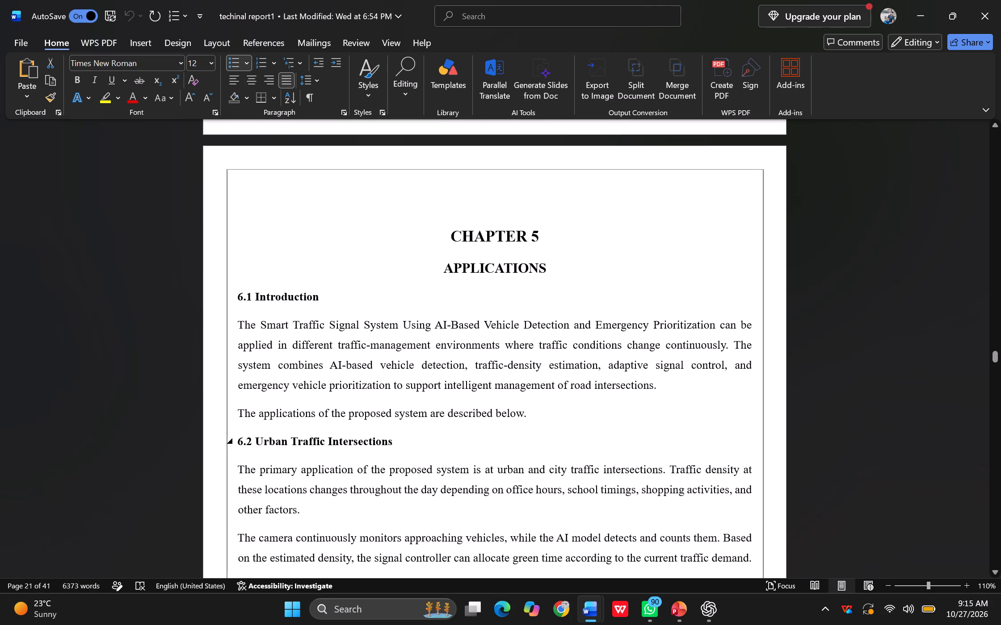
{"action": "scroll", "coordinate": [513, 459], "scroll_direction": "down", "scroll_amount": 1}
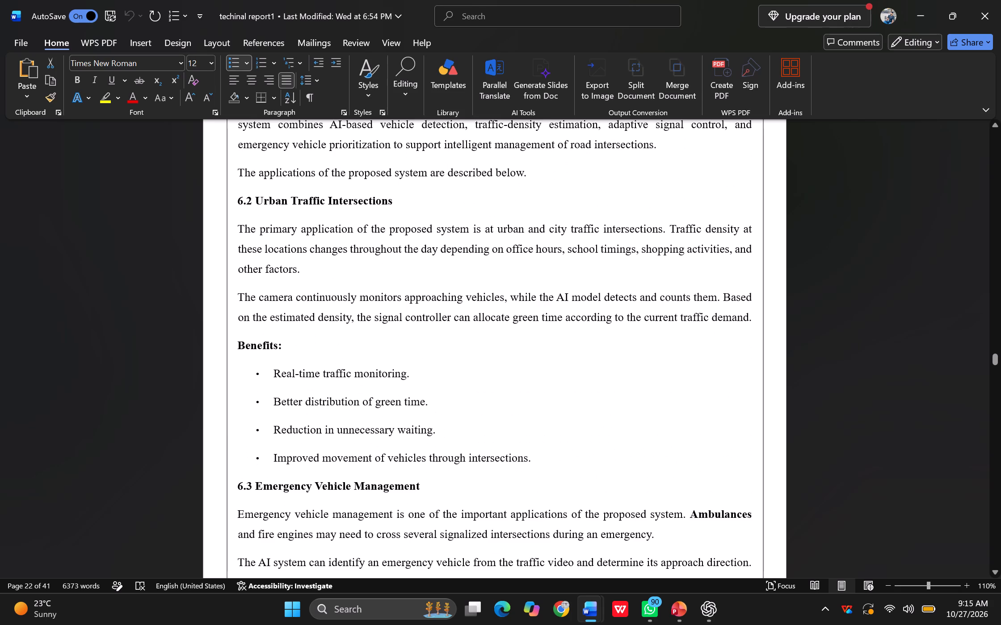
{"action": "scroll", "coordinate": [513, 459], "scroll_direction": "down", "scroll_amount": 8}
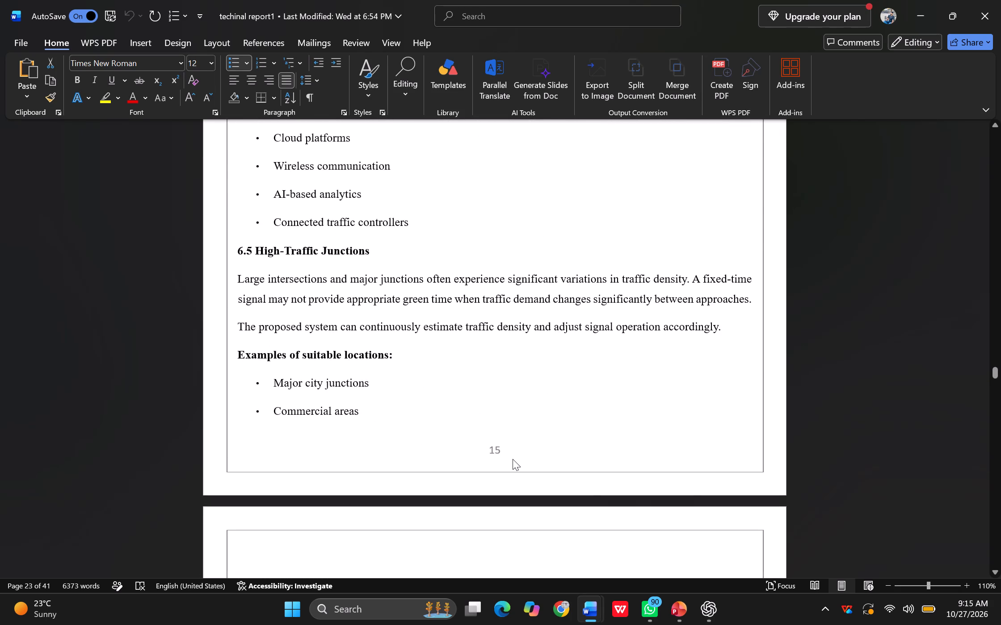
{"action": "scroll", "coordinate": [513, 459], "scroll_direction": "down", "scroll_amount": 1}
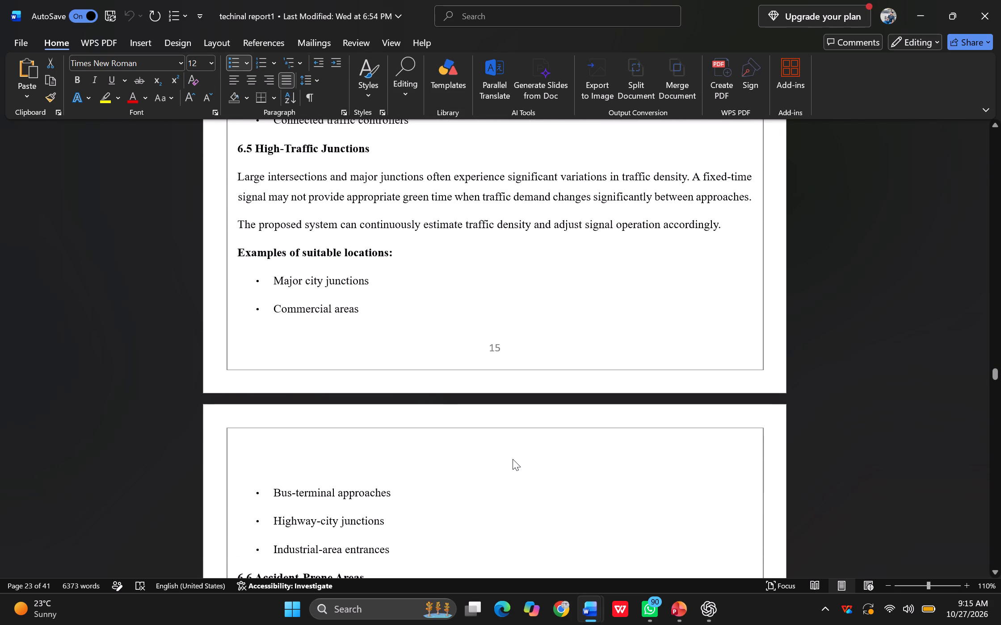
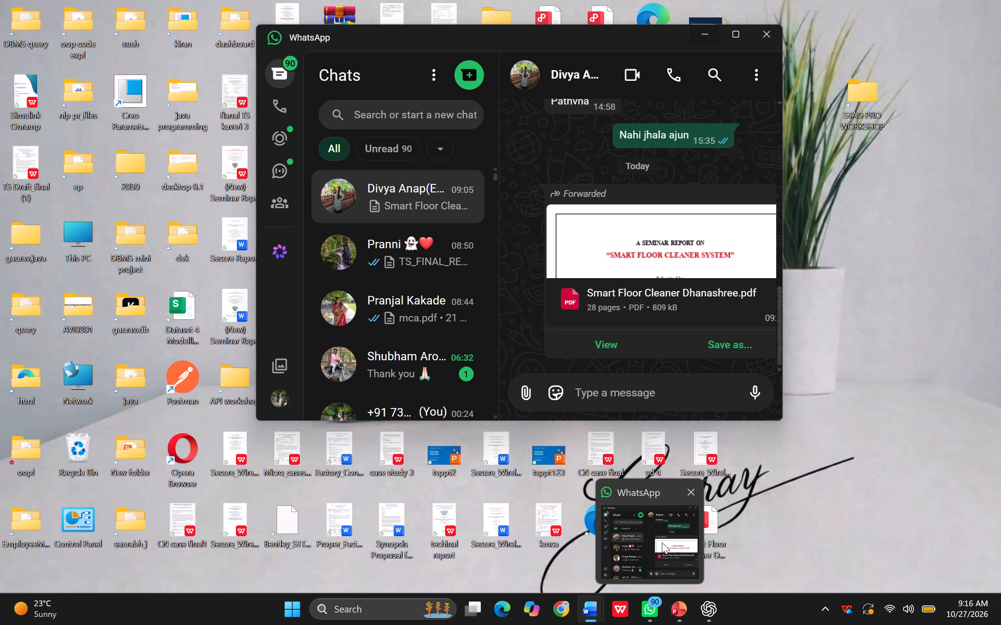
Switch to the tsppt123 presentation in PowerPoint and examine the Problem Statement and Existing System slides.
{"action": "left_click", "coordinate": [525, 548]}
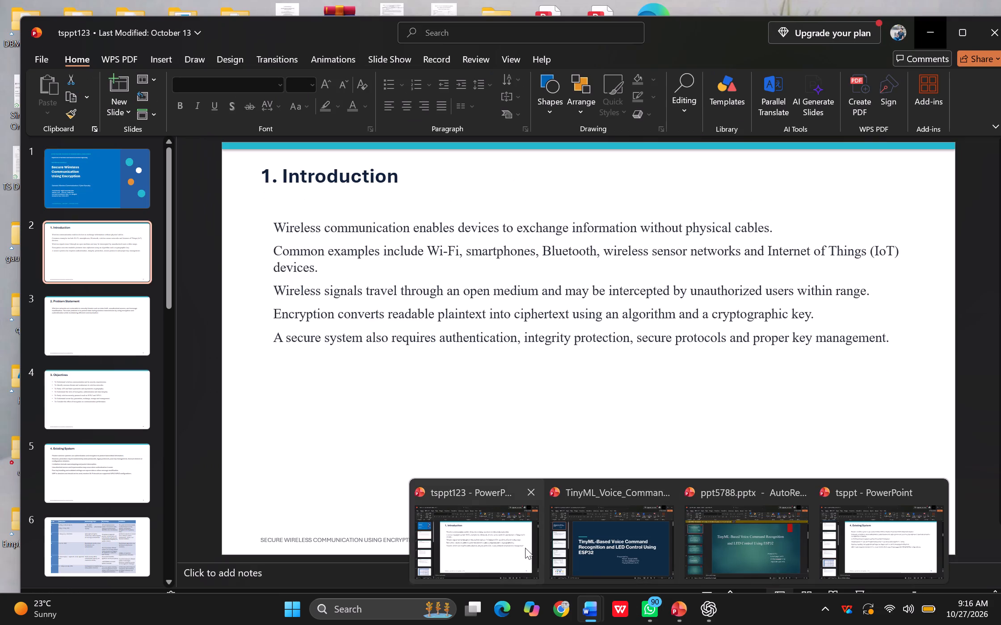
{"action": "left_click", "coordinate": [121, 337]}
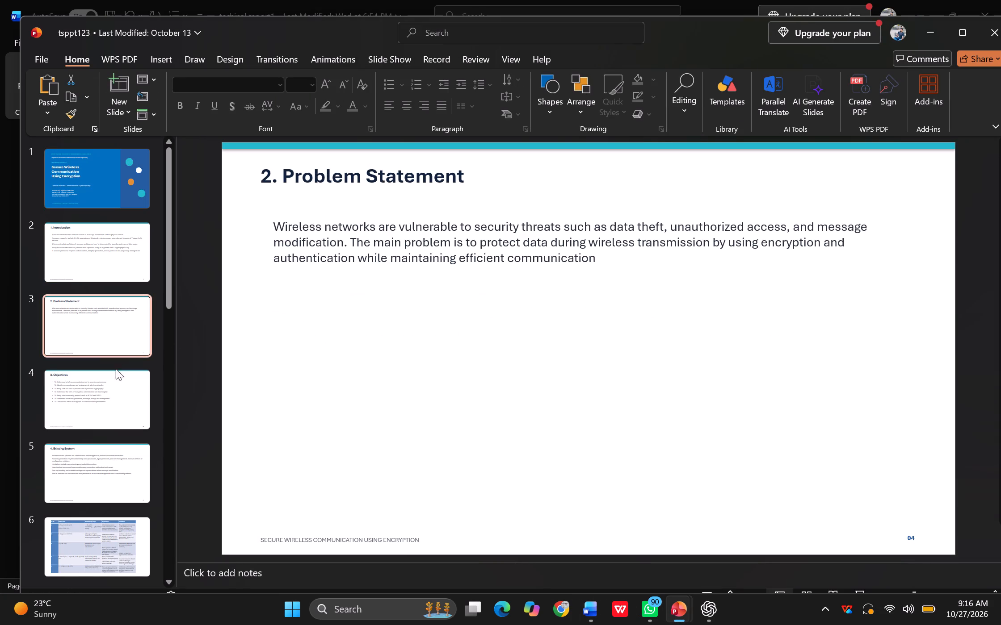
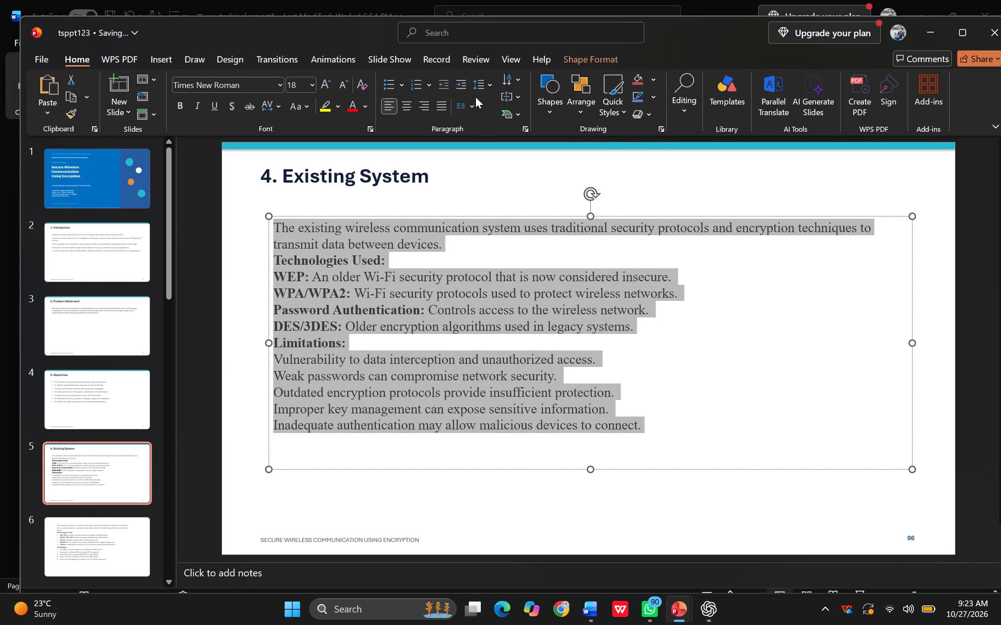
Set the line spacing of the selected body text on the "4. Existing System" slide to 1.5.
{"action": "left_click", "coordinate": [488, 88]}
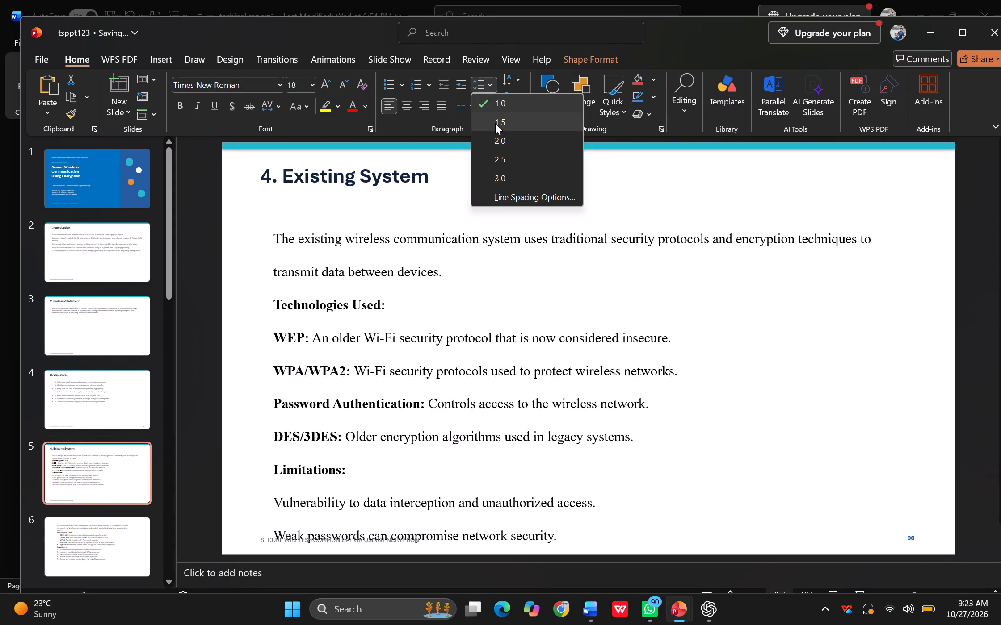
{"action": "left_click", "coordinate": [495, 123]}
{"action": "left_click", "coordinate": [502, 354]}
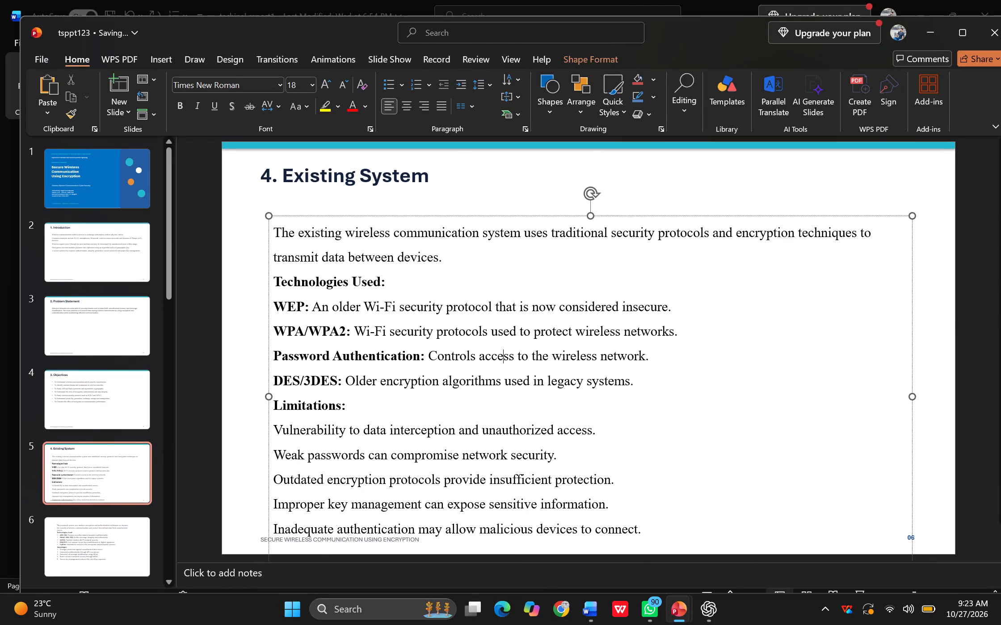
On the proposed system slide that follows, start an empty text box just above the opening paragraph.
{"action": "scroll", "coordinate": [502, 351], "scroll_direction": "down", "scroll_amount": 1}
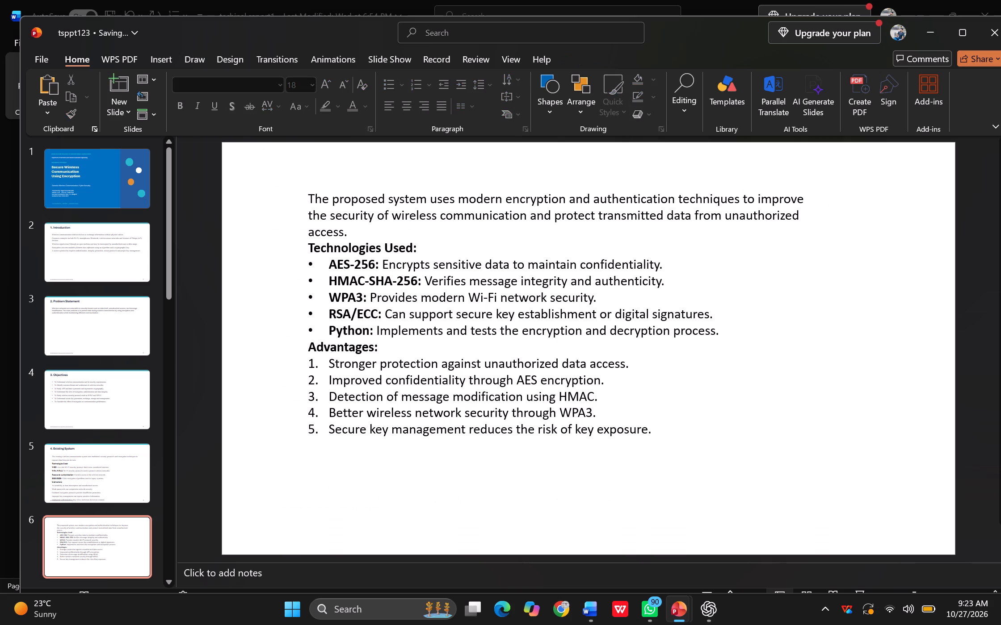
{"action": "left_click", "coordinate": [309, 197]}
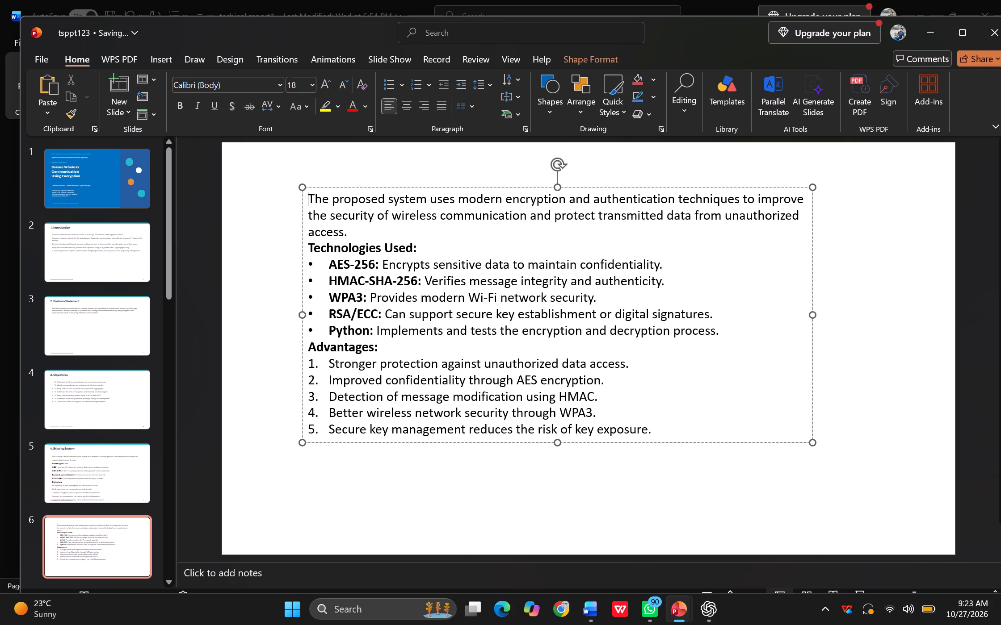
{"action": "triple_click", "coordinate": [314, 170]}
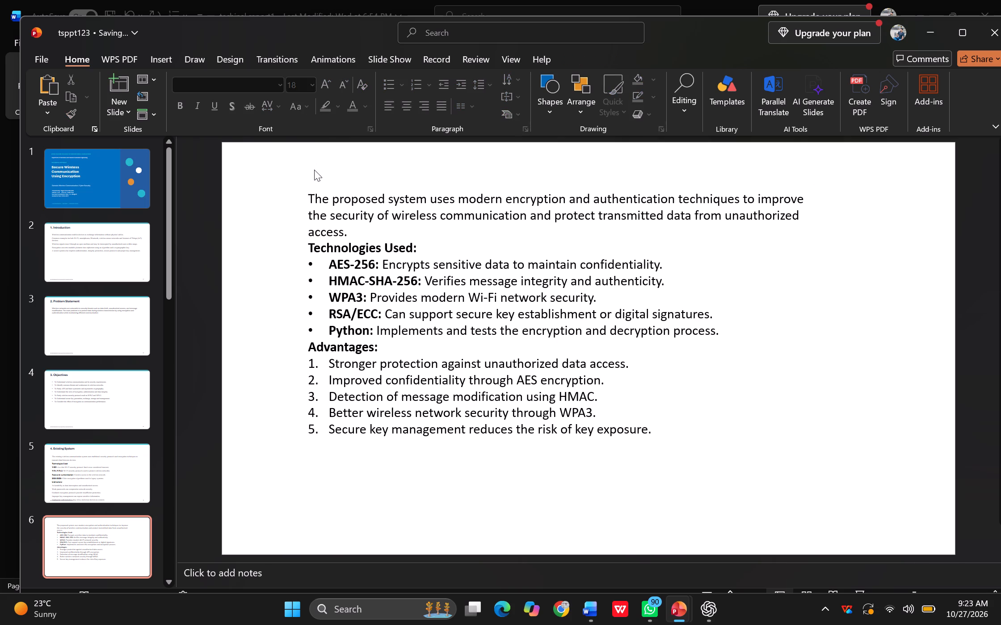
{"action": "left_click", "coordinate": [314, 170]}
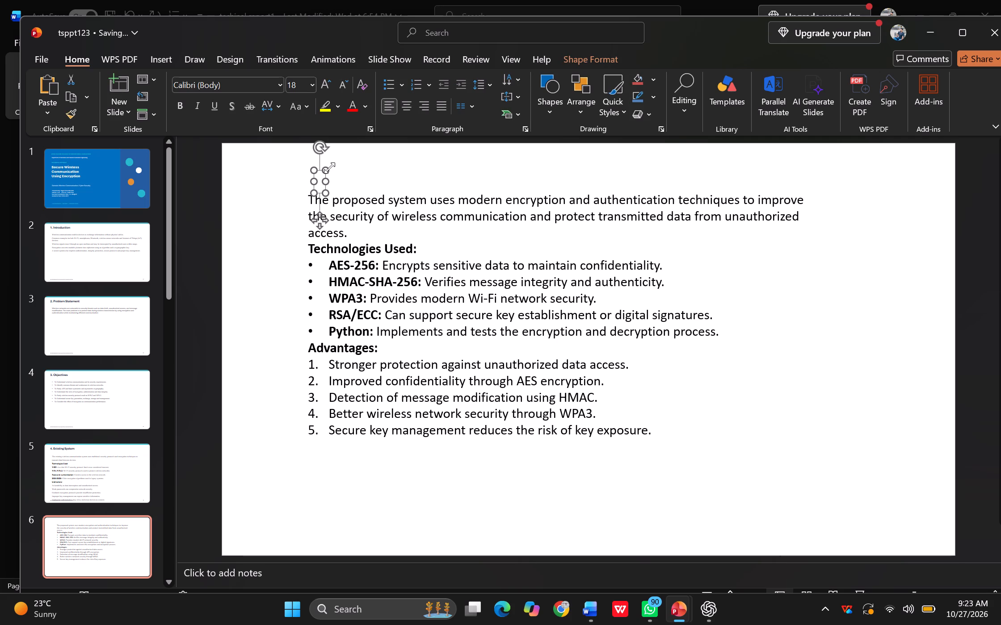
Add the heading text "Proposed system" before the opening description on the proposed system slide.
{"action": "left_click", "coordinate": [371, 173]}
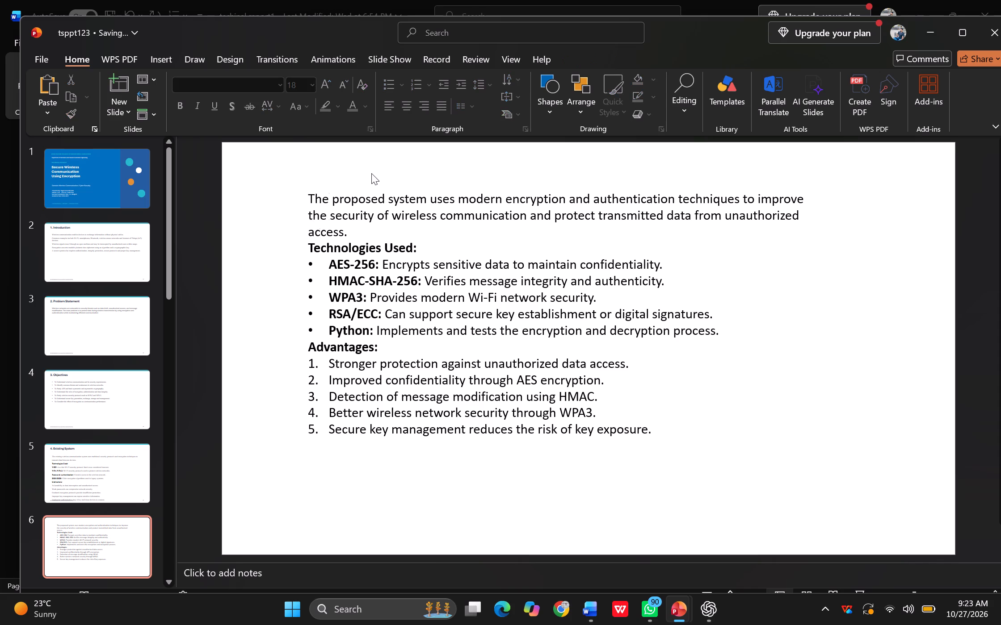
{"action": "left_click", "coordinate": [309, 198]}
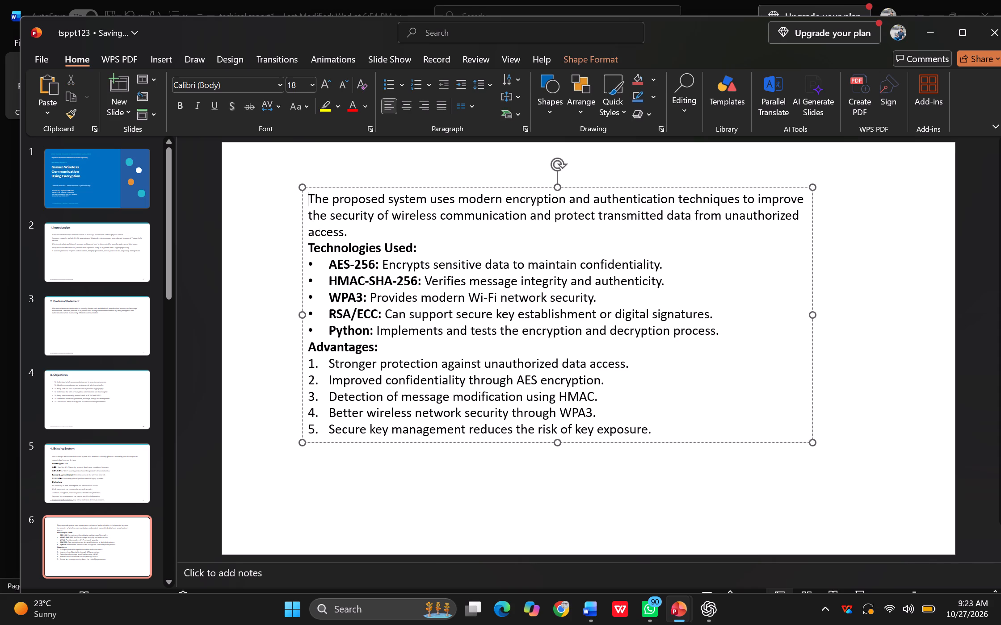
{"action": "key", "text": "p"}
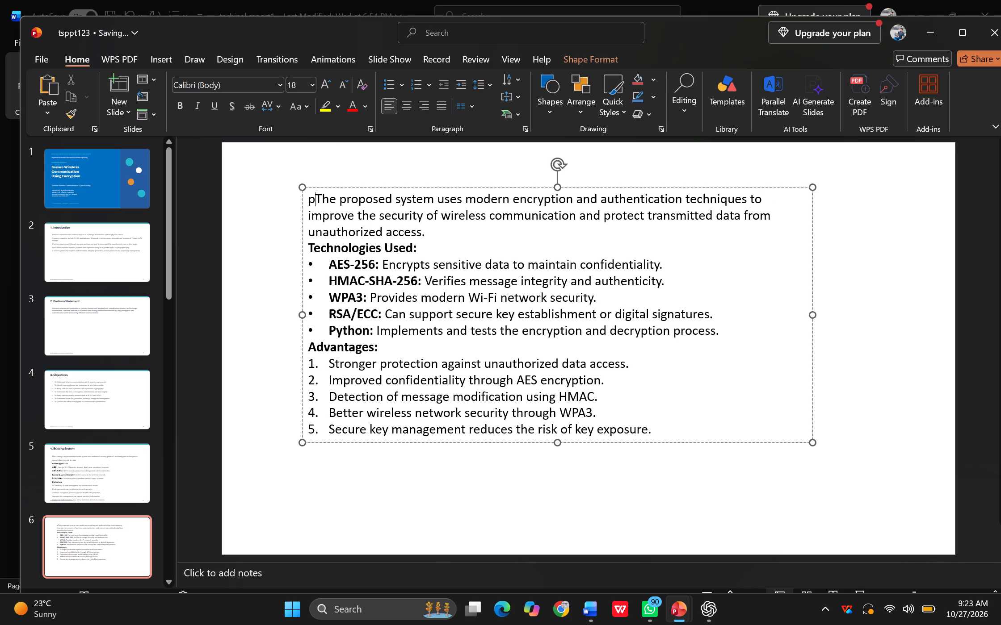
{"action": "key", "text": "BackSpace"}
{"action": "type", "text": "Proposed system"}
{"action": "key", "text": "space"}
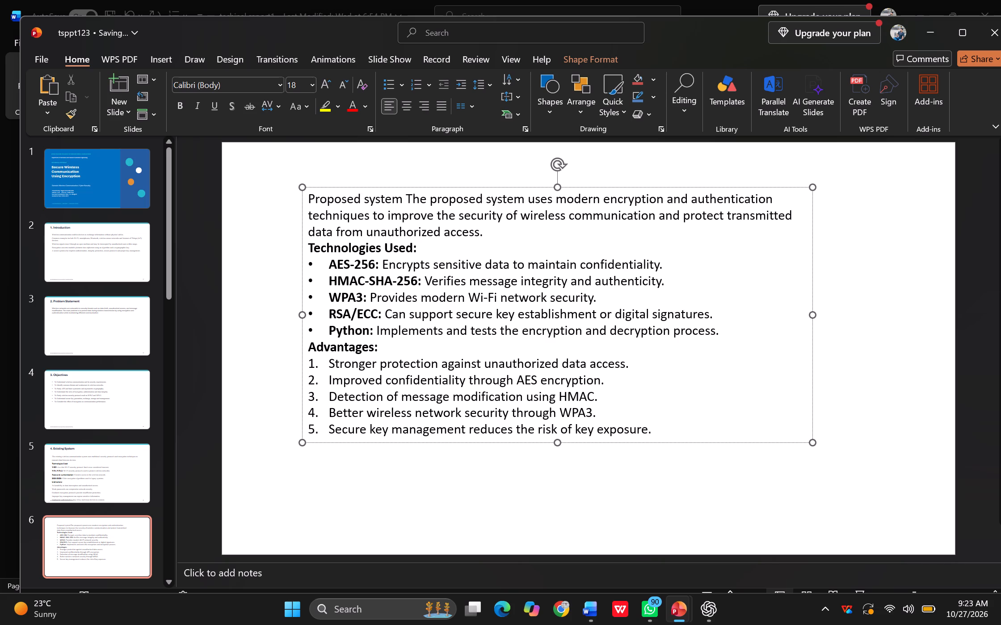
End the "Proposed system" heading with a colon and move the opening description onto its own line below it.
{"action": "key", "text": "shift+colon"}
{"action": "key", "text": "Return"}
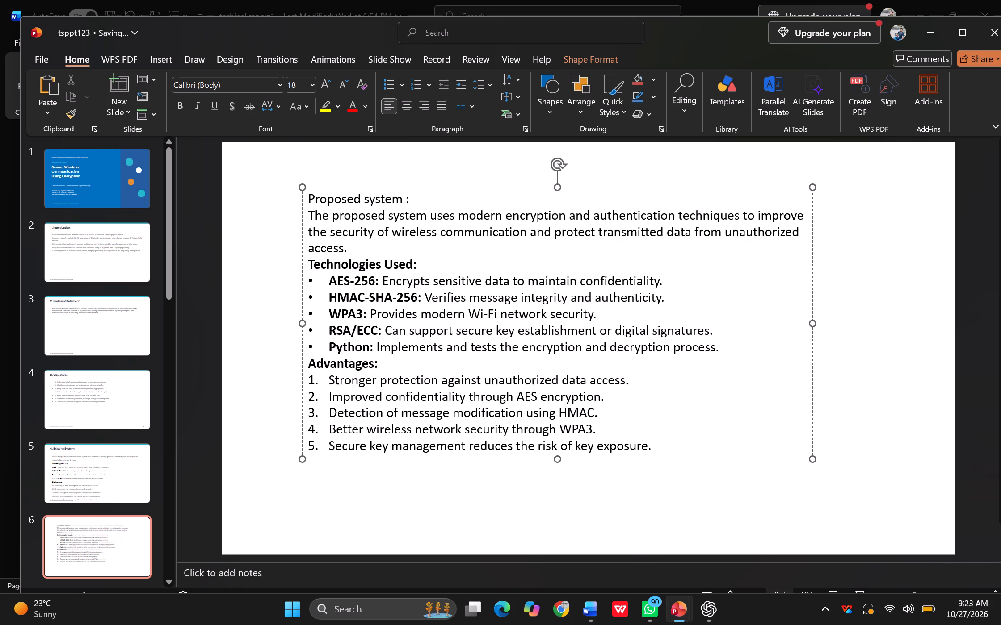
Format the "Proposed system :" heading as bold in the Times New Roman font.
{"action": "left_click_drag", "start_coordinate": [418, 199], "coordinate": [303, 196]}
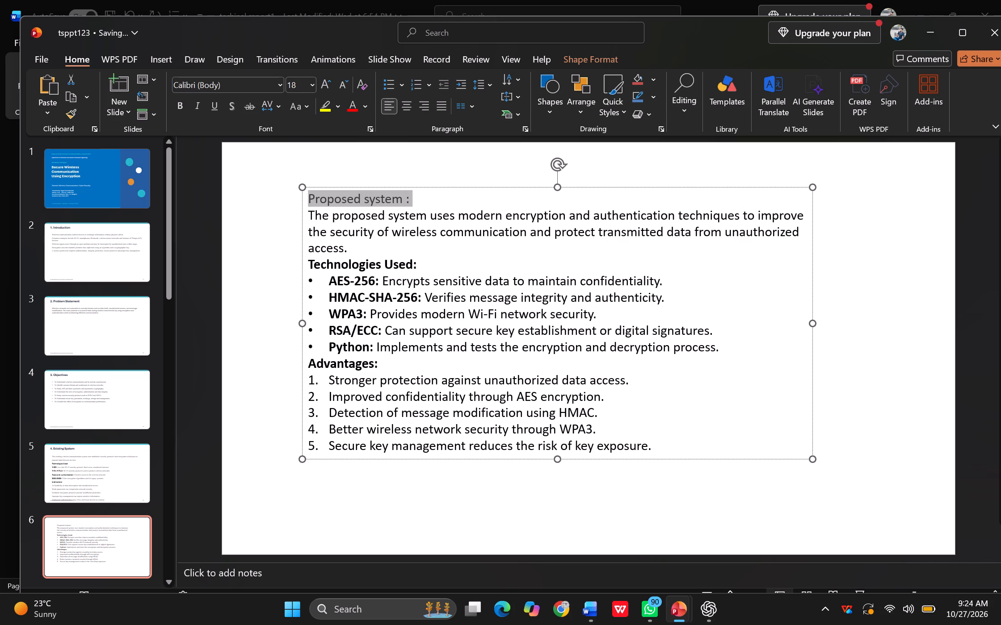
{"action": "left_click_drag", "start_coordinate": [303, 196], "coordinate": [301, 197]}
{"action": "left_click", "coordinate": [309, 174]}
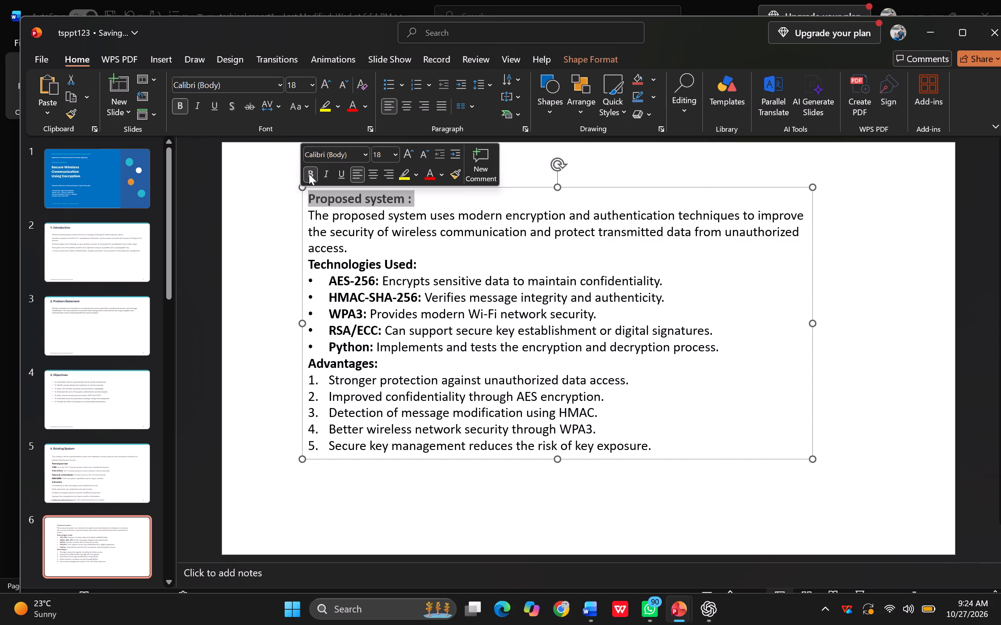
{"action": "left_click", "coordinate": [364, 155]}
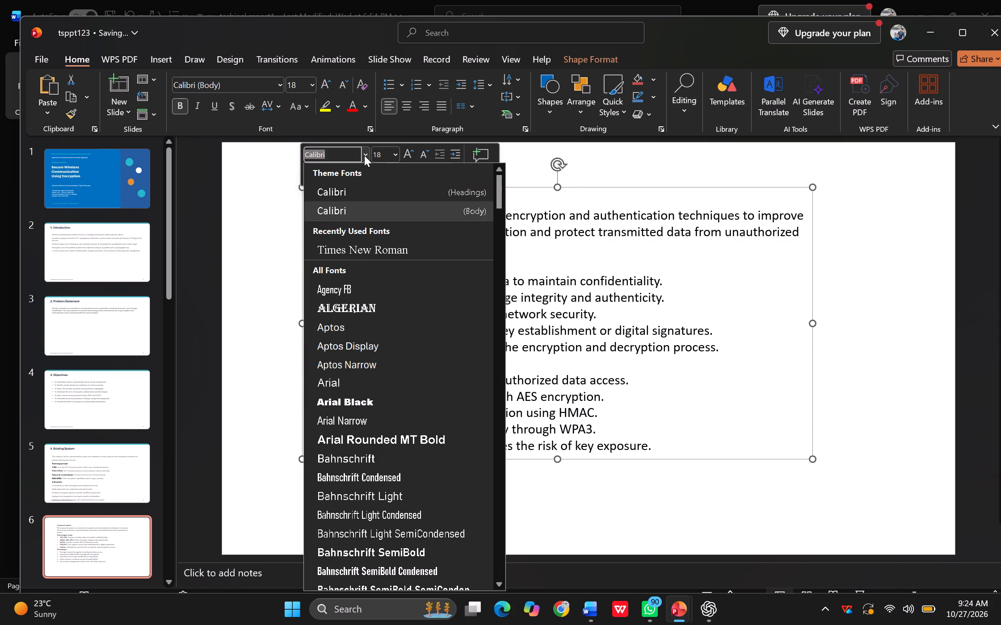
{"action": "left_click", "coordinate": [362, 250]}
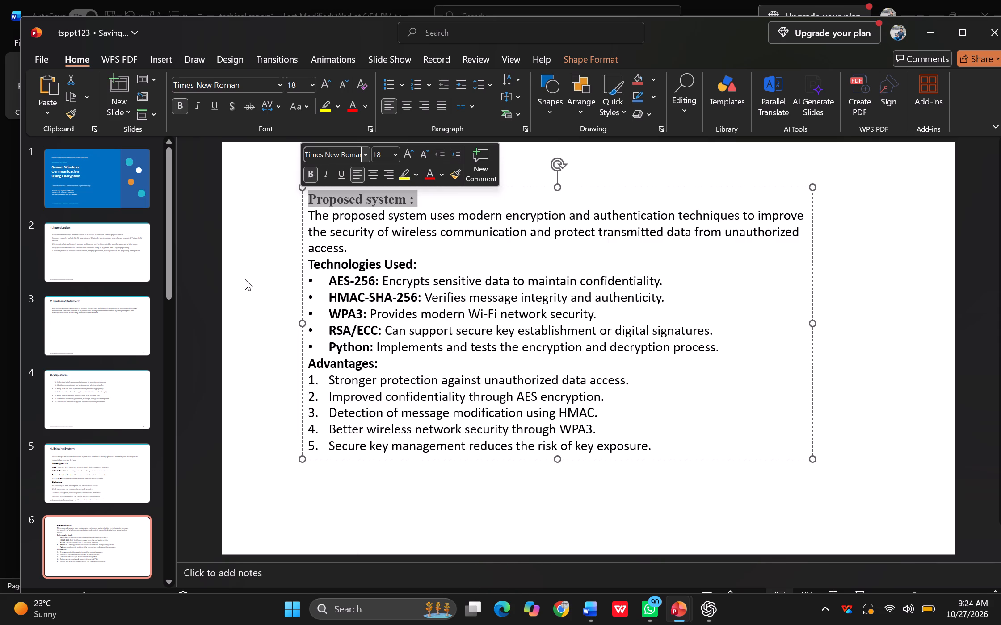
{"action": "left_click", "coordinate": [240, 278]}
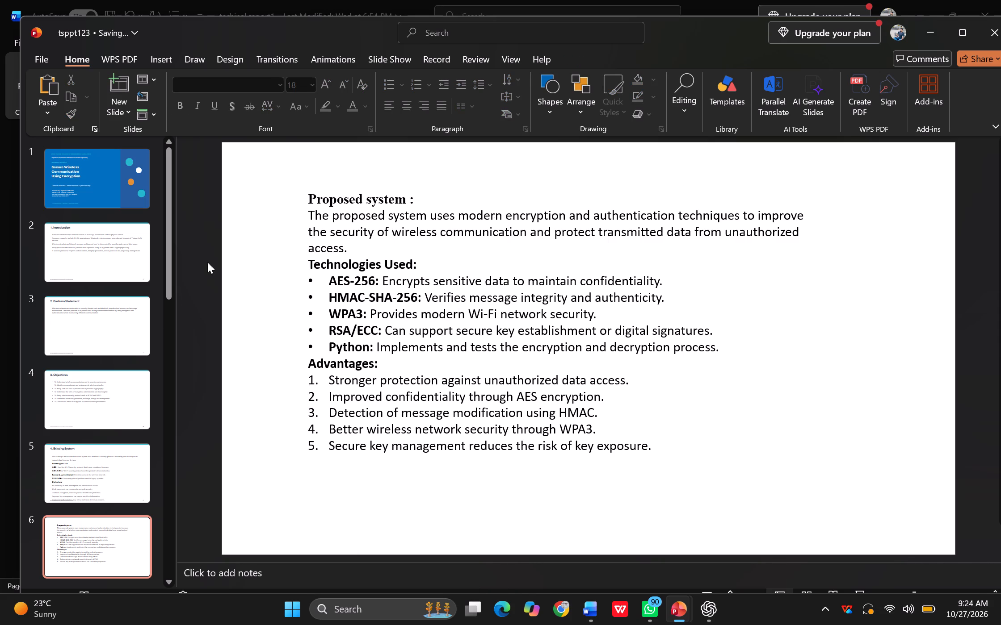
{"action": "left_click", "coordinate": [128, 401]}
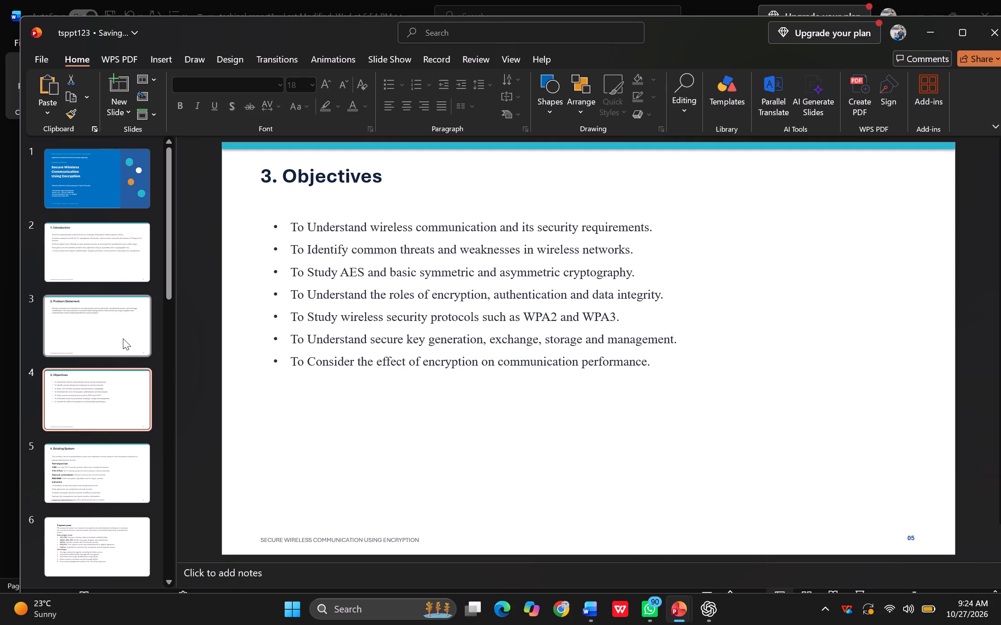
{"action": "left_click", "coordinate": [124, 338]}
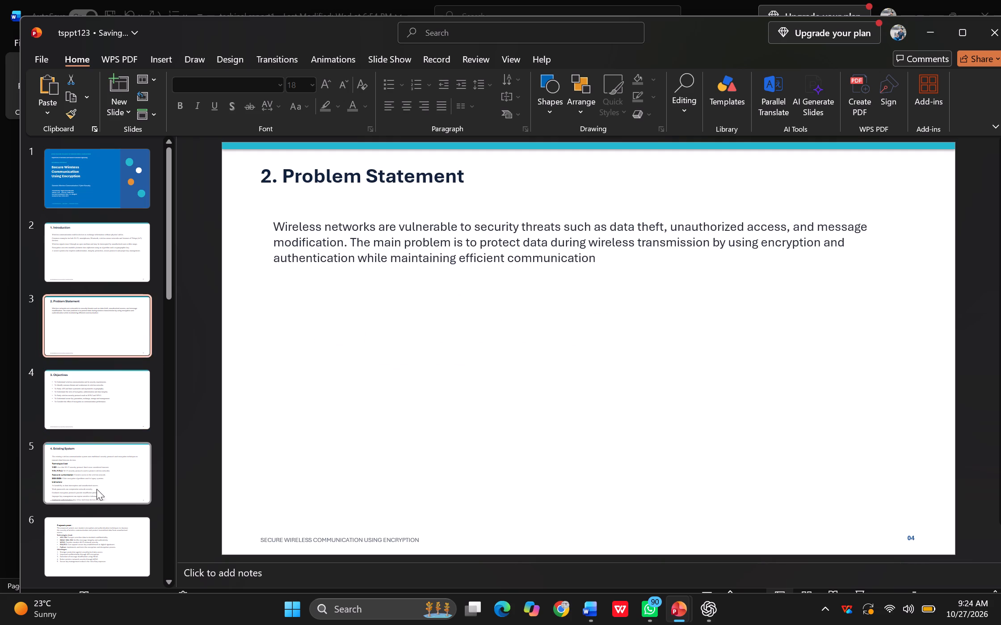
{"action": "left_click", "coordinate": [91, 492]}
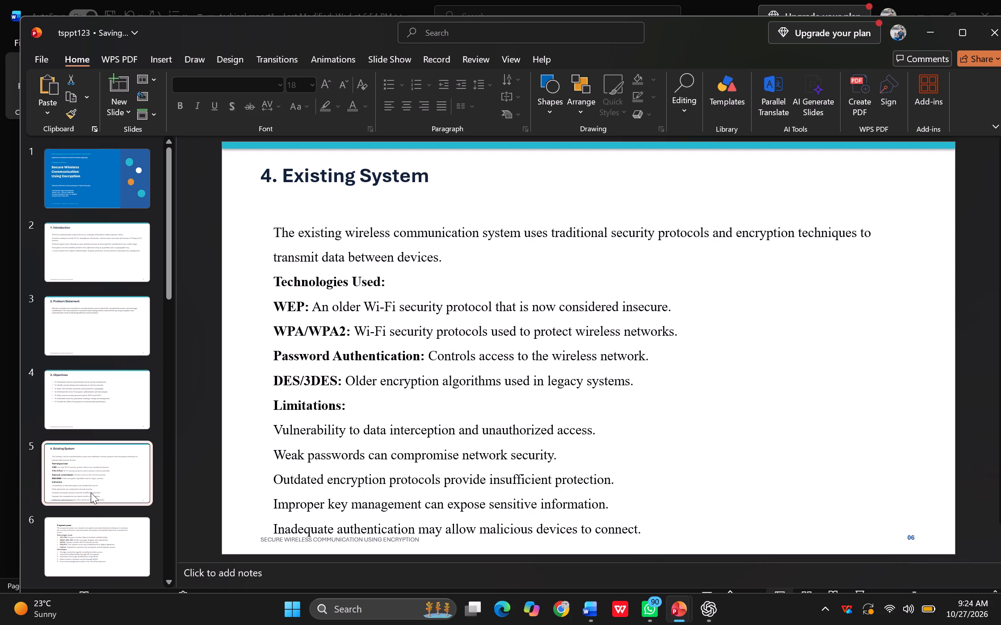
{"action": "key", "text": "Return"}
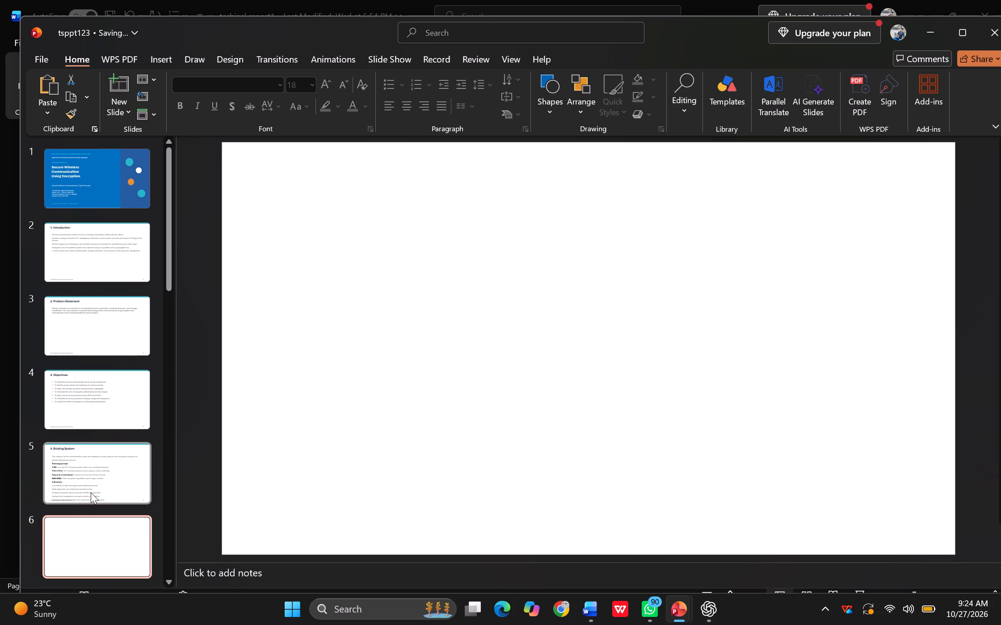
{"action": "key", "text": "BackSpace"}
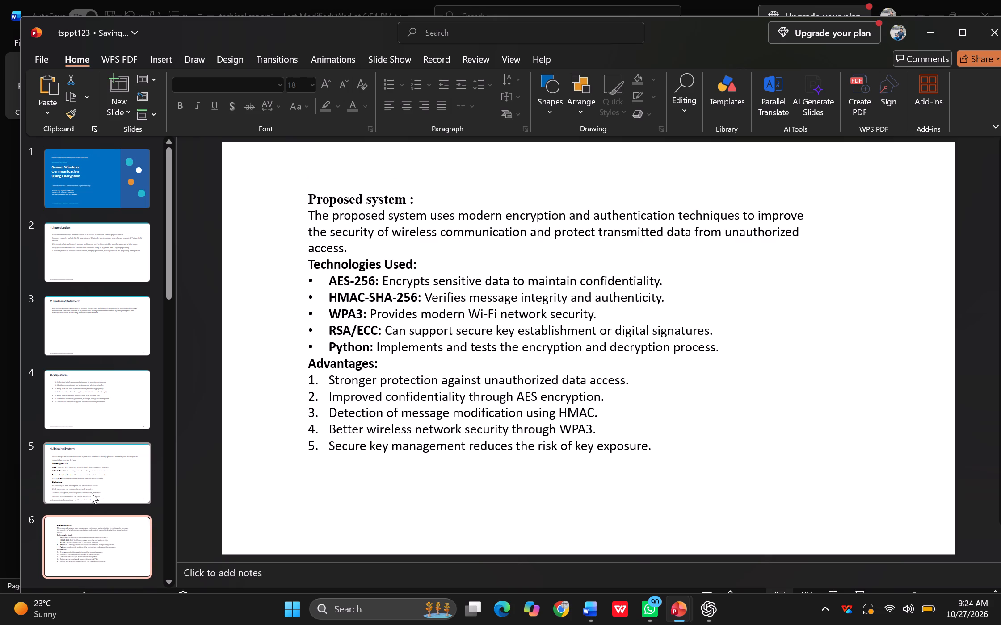
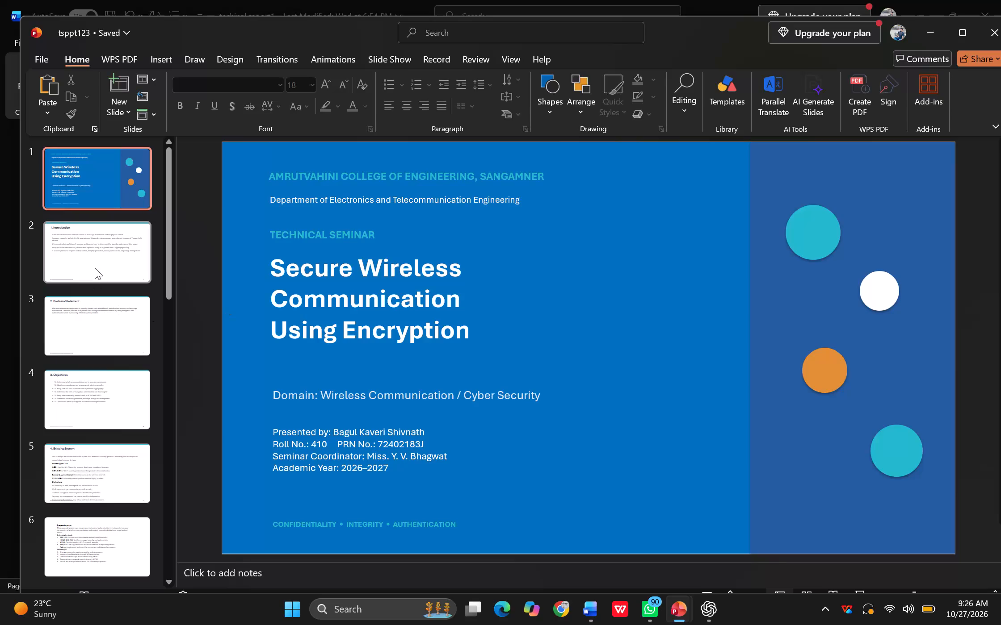
Review the slides in order from Introduction through Objectives, Existing System and Proposed System to the literature survey table.
{"action": "left_click", "coordinate": [95, 268]}
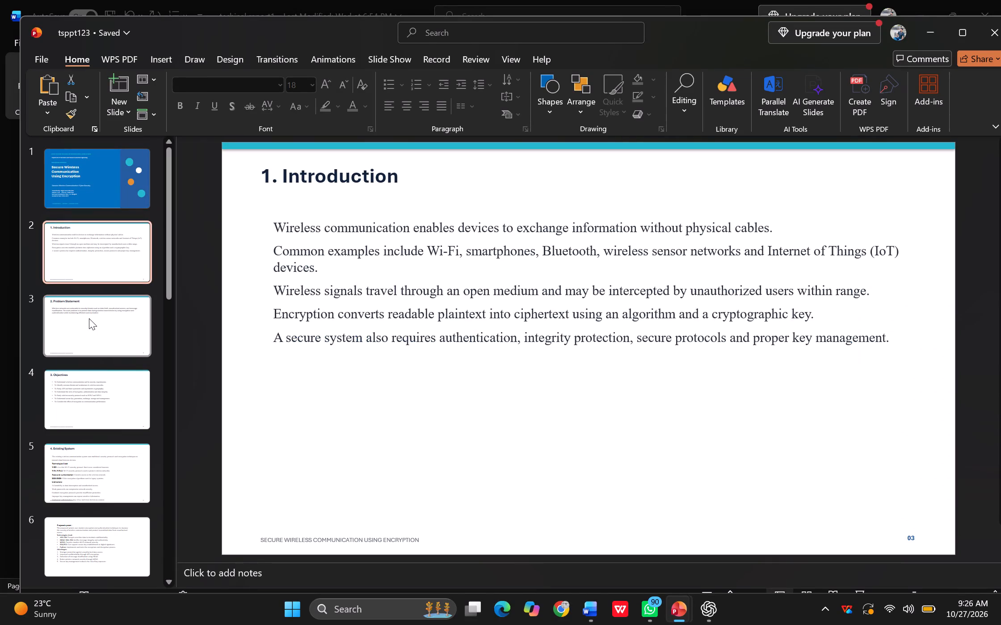
{"action": "left_click", "coordinate": [91, 319]}
{"action": "left_click", "coordinate": [131, 406]}
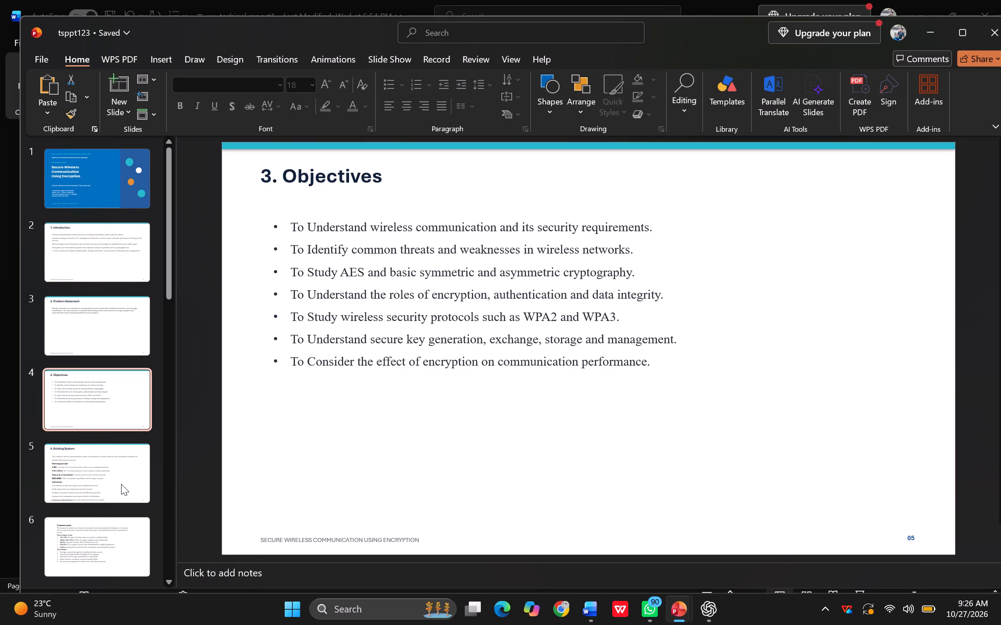
{"action": "left_click", "coordinate": [121, 484]}
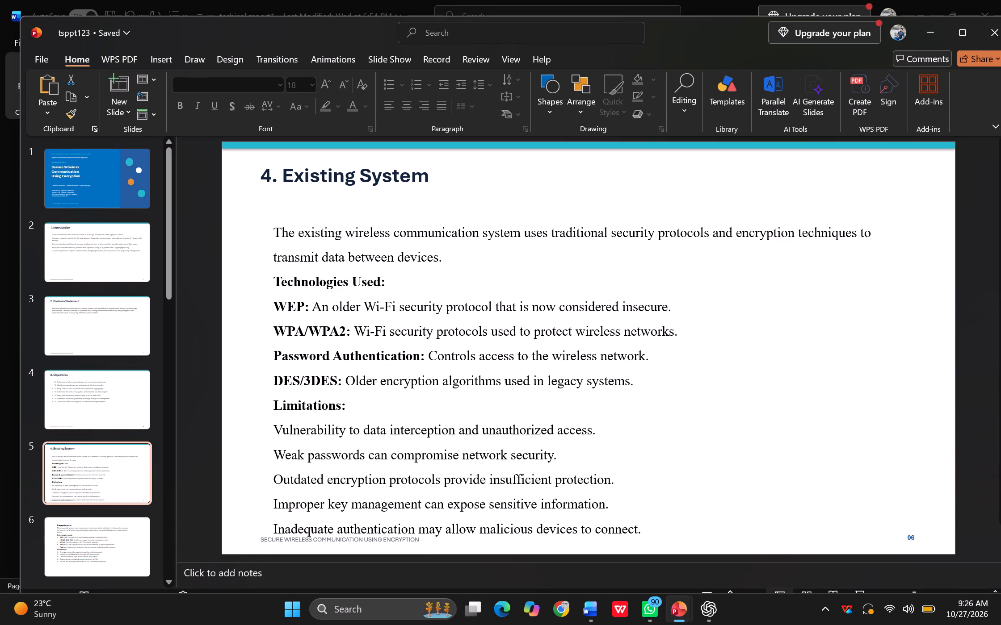
{"action": "left_click", "coordinate": [100, 547]}
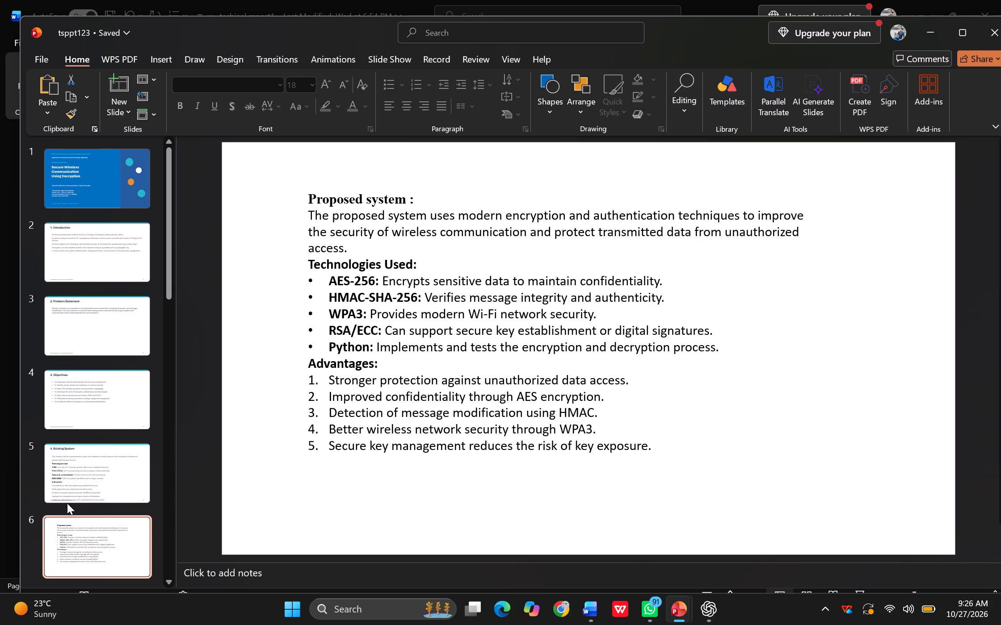
{"action": "left_click", "coordinate": [67, 503]}
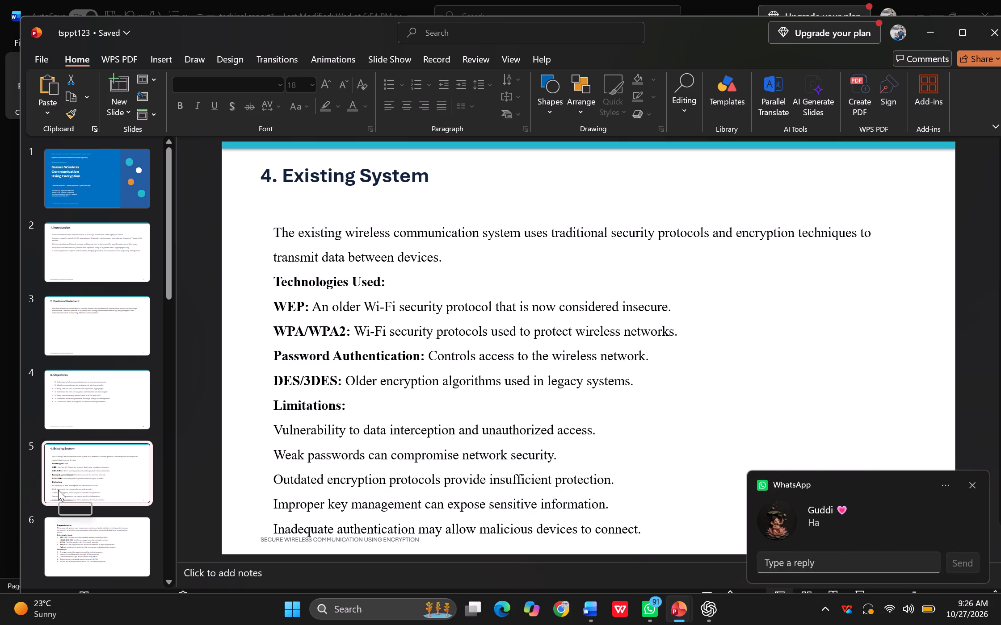
{"action": "left_click", "coordinate": [55, 490]}
{"action": "scroll", "coordinate": [55, 490], "scroll_direction": "down", "scroll_amount": 2}
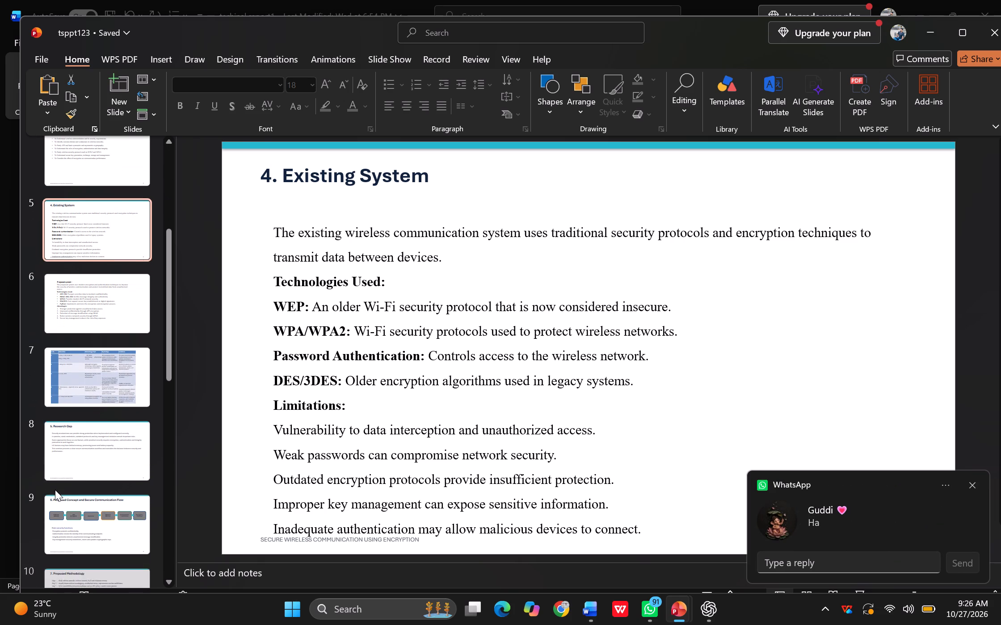
{"action": "left_click", "coordinate": [85, 384]}
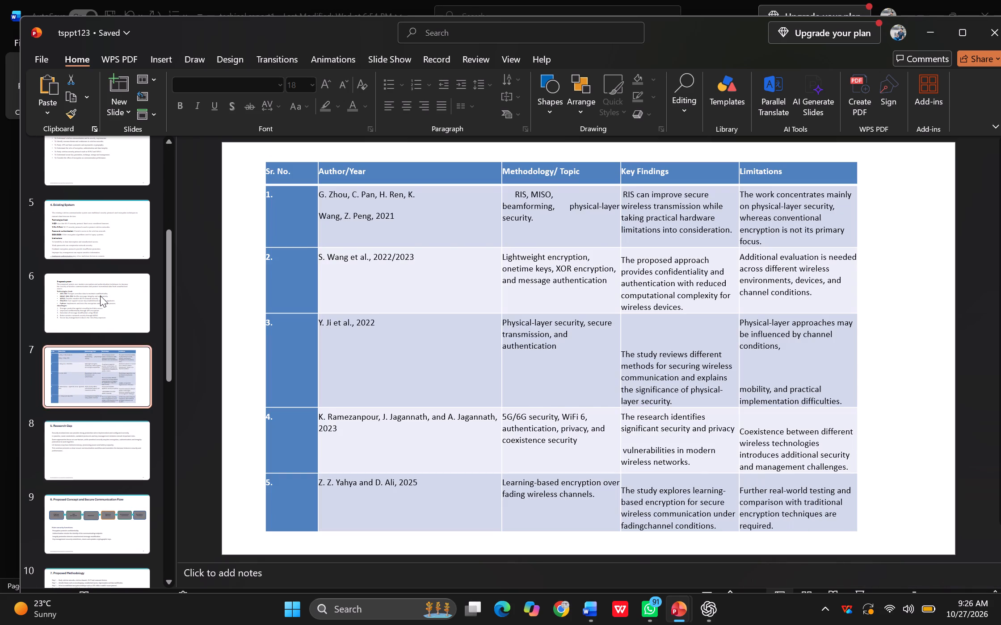
{"action": "left_click", "coordinate": [101, 296]}
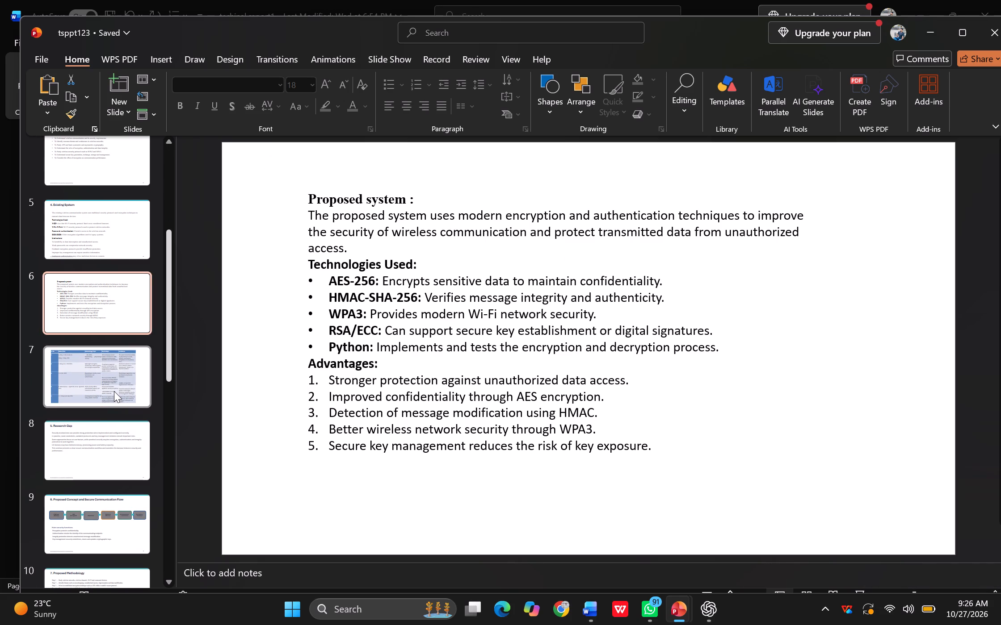
{"action": "left_click", "coordinate": [114, 391]}
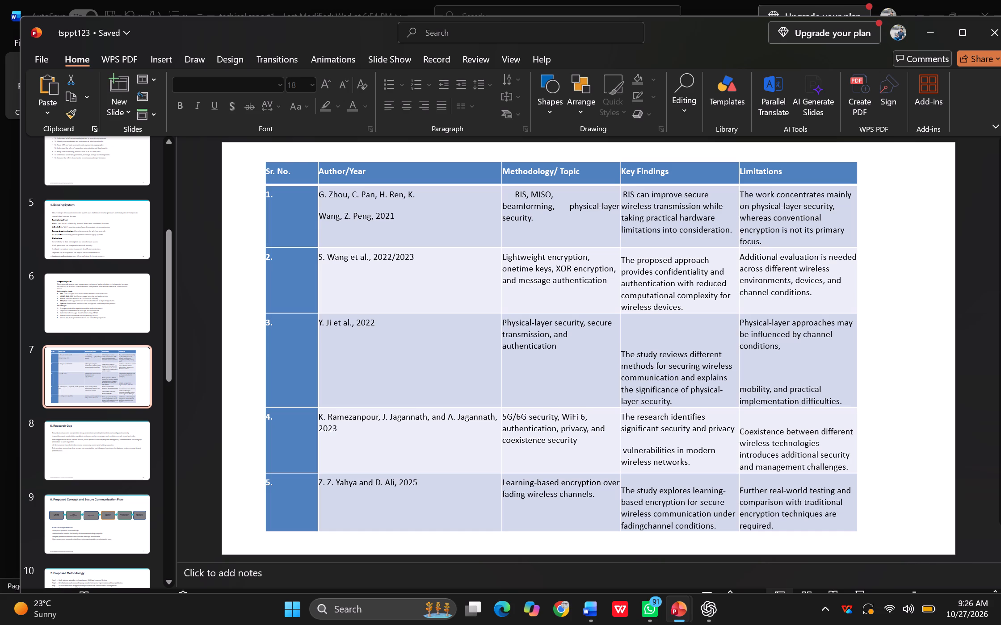
On the "8. Practical Implementation" slide, make the labels "Hardware:" and "Software:" bold and save the presentation.
{"action": "left_click", "coordinate": [282, 151]}
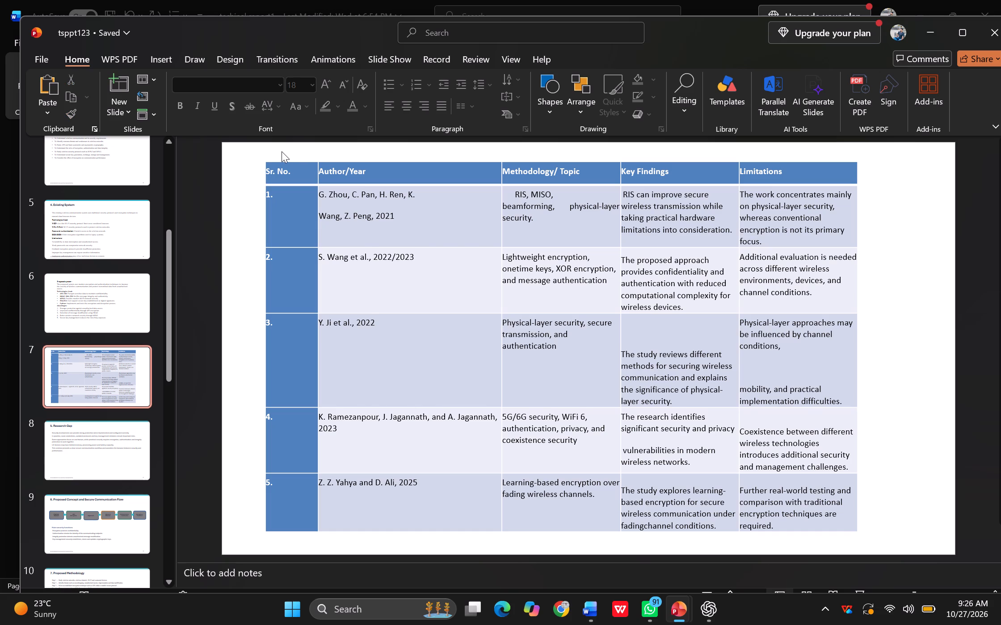
{"action": "scroll", "coordinate": [282, 151], "scroll_direction": "up", "scroll_amount": 1}
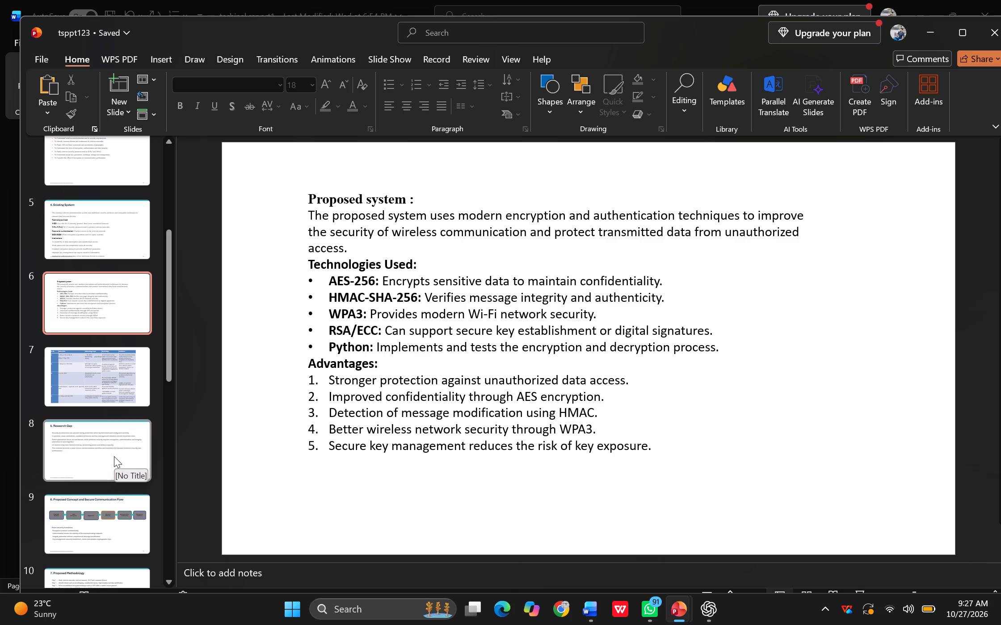
{"action": "left_click", "coordinate": [91, 537]}
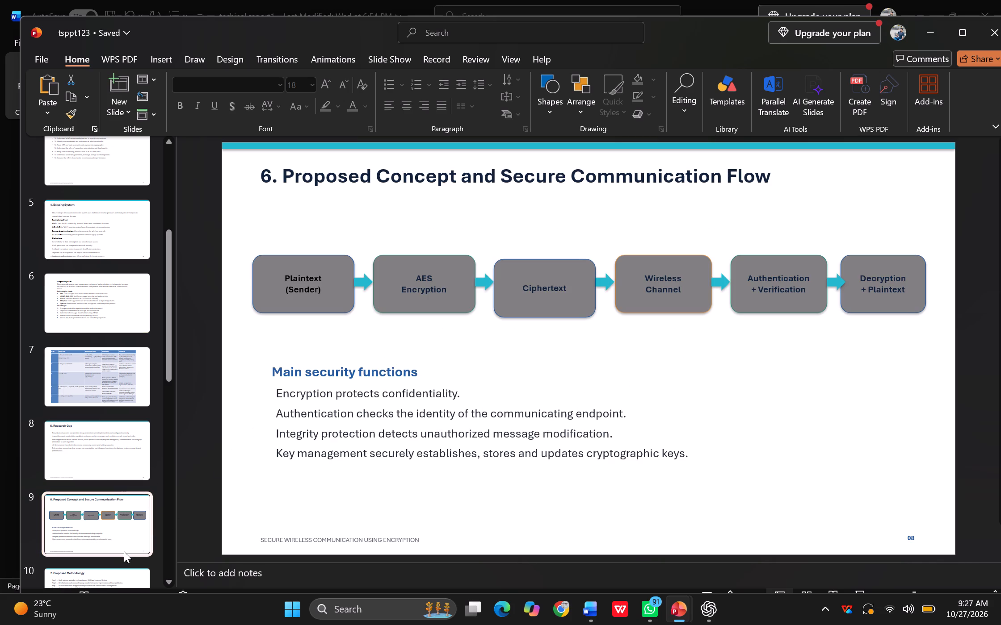
{"action": "scroll", "coordinate": [123, 552], "scroll_direction": "down", "scroll_amount": 1}
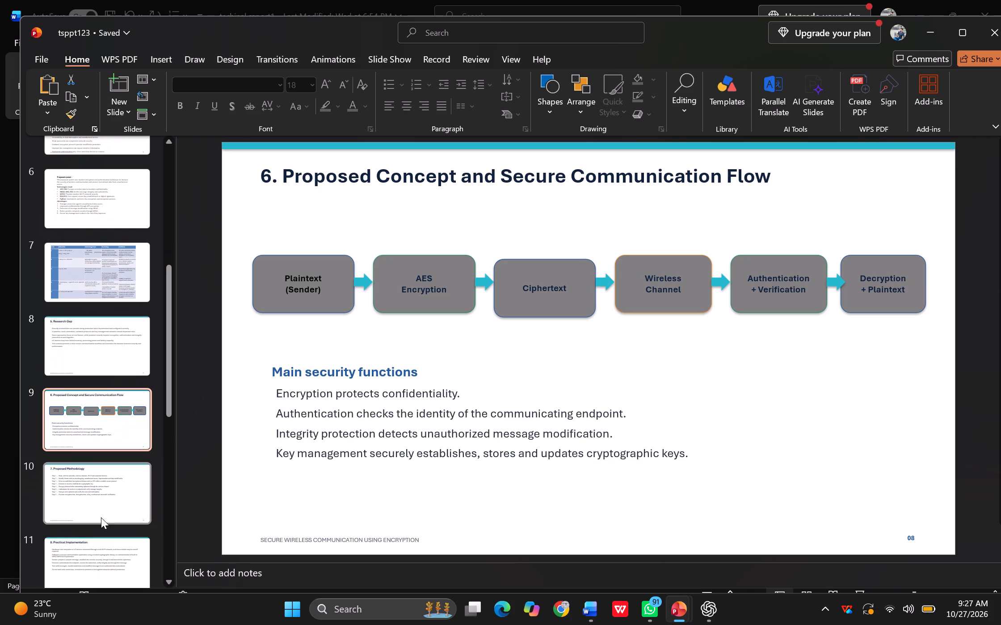
{"action": "left_click", "coordinate": [107, 494]}
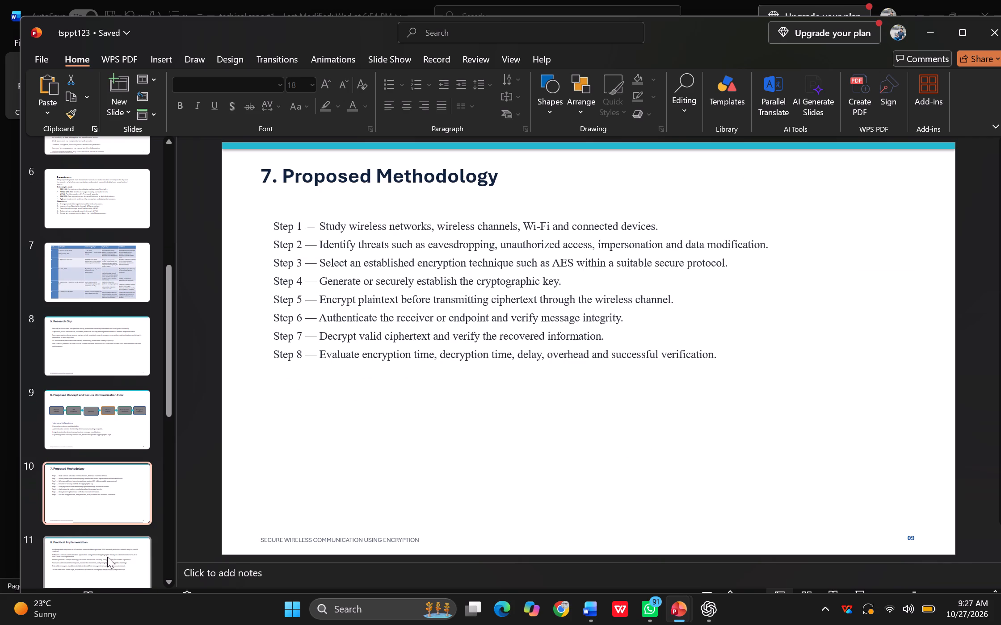
{"action": "left_click", "coordinate": [106, 559]}
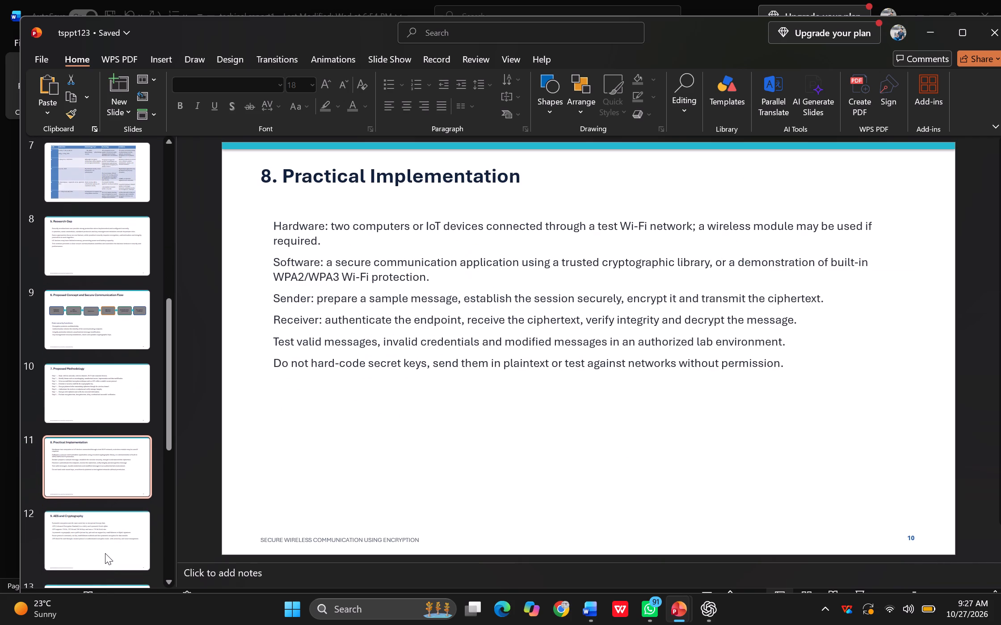
{"action": "scroll", "coordinate": [105, 553], "scroll_direction": "down", "scroll_amount": 1}
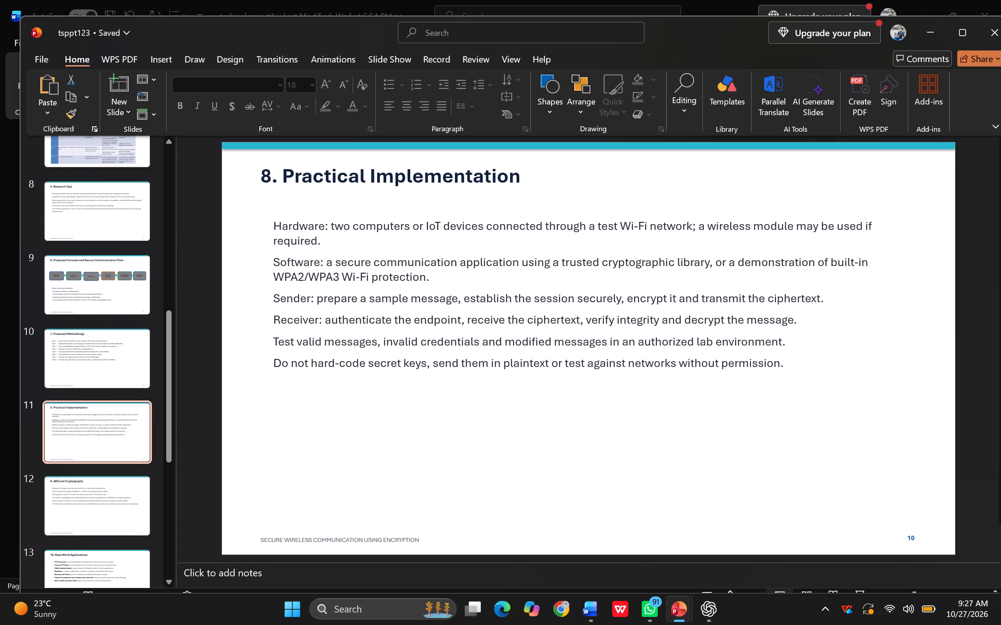
{"action": "left_click_drag", "start_coordinate": [328, 225], "coordinate": [273, 223]}
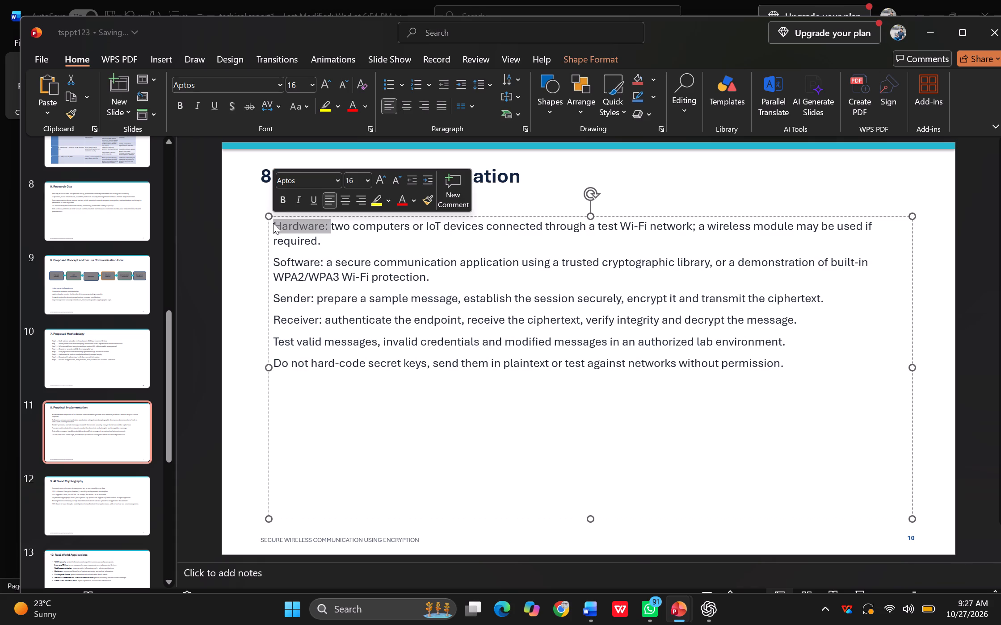
{"action": "left_click", "coordinate": [285, 200]}
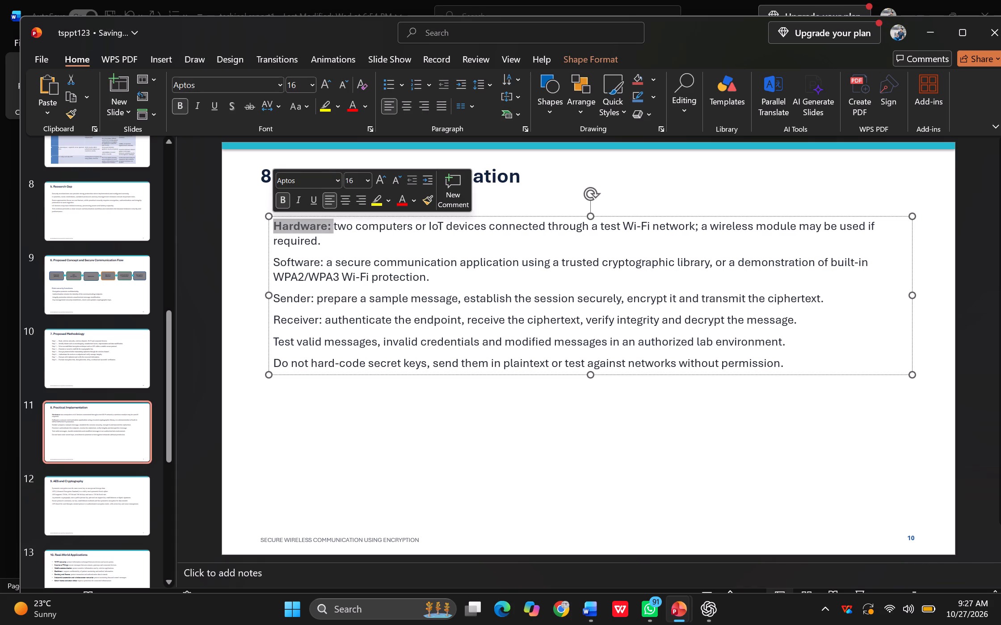
{"action": "left_click_drag", "start_coordinate": [324, 261], "coordinate": [260, 263]}
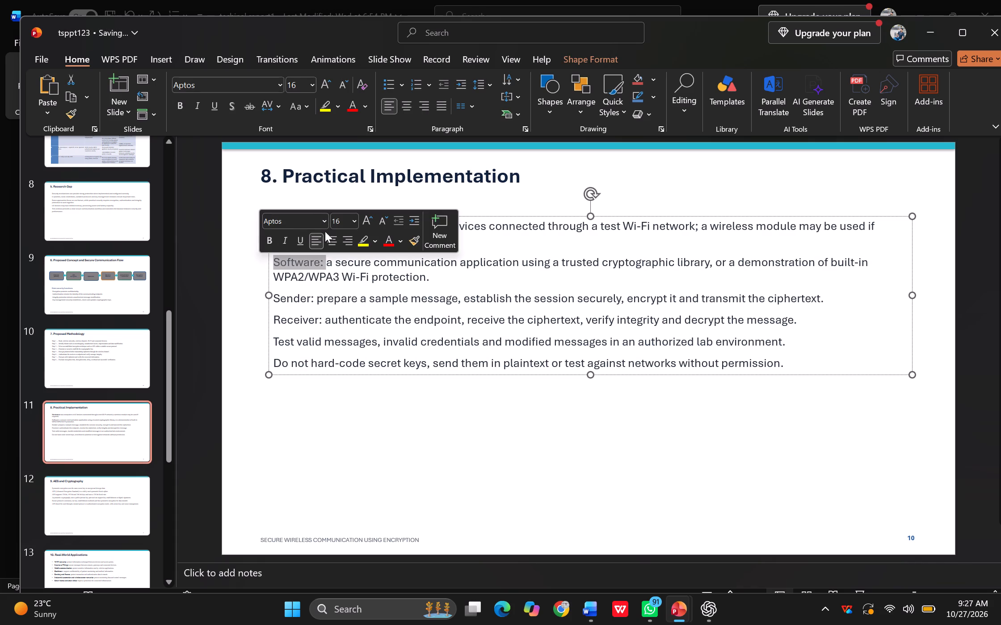
{"action": "left_click", "coordinate": [269, 238]}
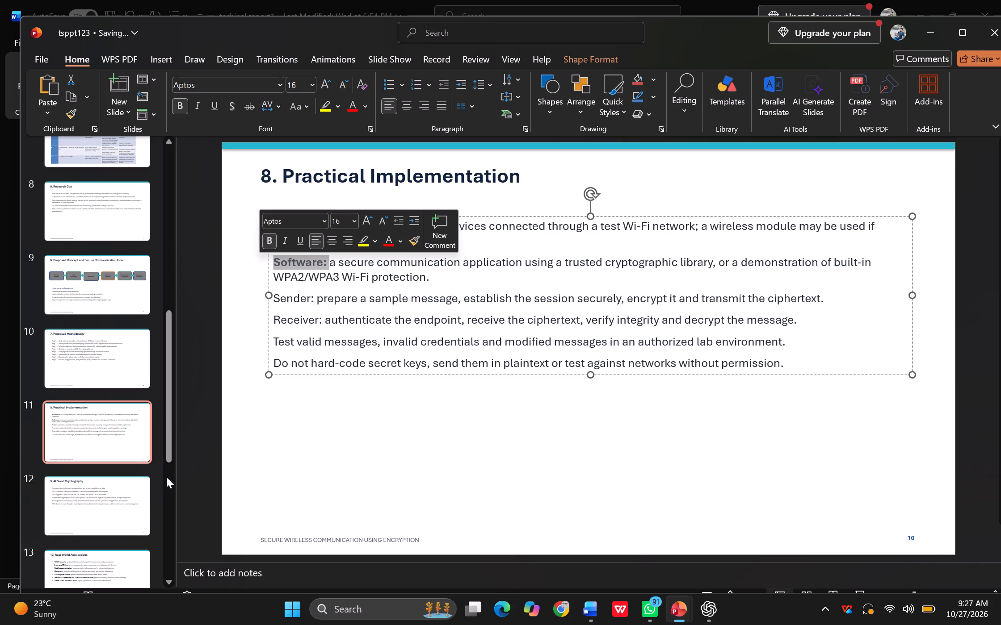
{"action": "key", "text": "ctrl+s"}
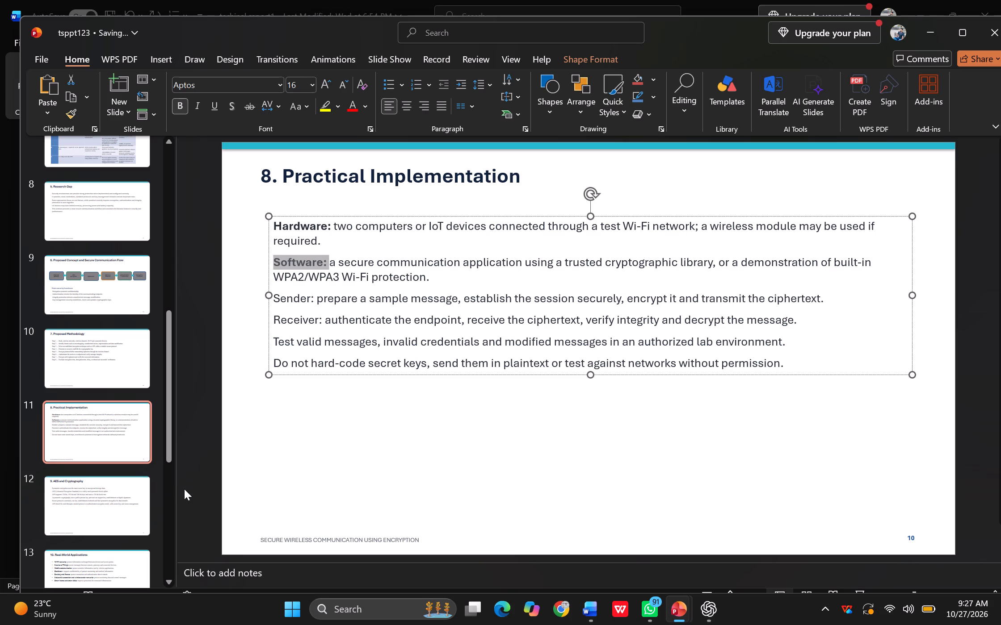
Review the remaining slides from "9. AES and Cryptography" through the closing "THANK YOU" slide.
{"action": "scroll", "coordinate": [122, 541], "scroll_direction": "down", "scroll_amount": 1}
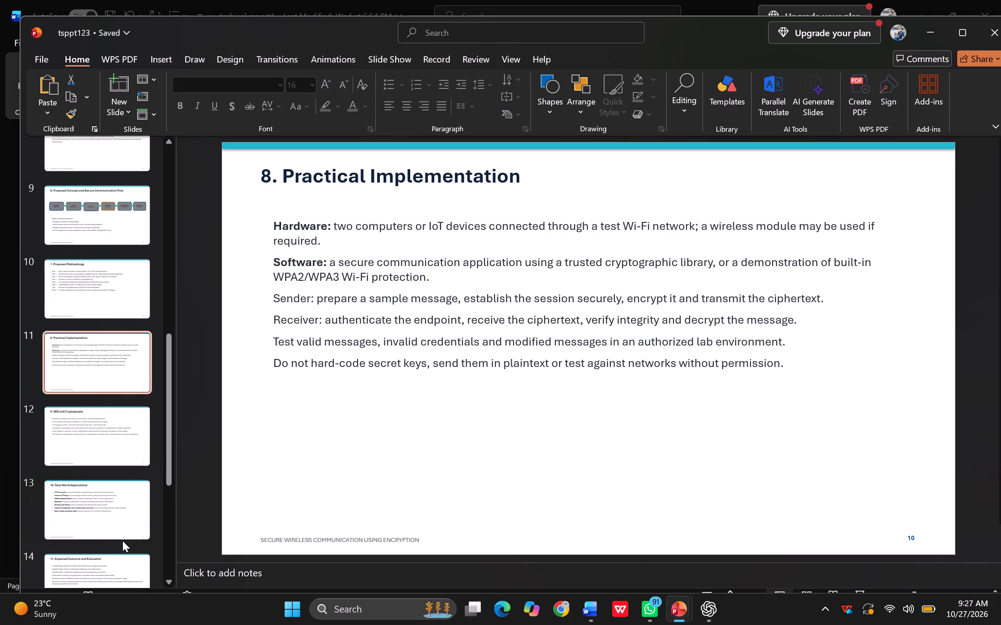
{"action": "scroll", "coordinate": [122, 541], "scroll_direction": "down", "scroll_amount": 1}
{"action": "left_click", "coordinate": [130, 442]}
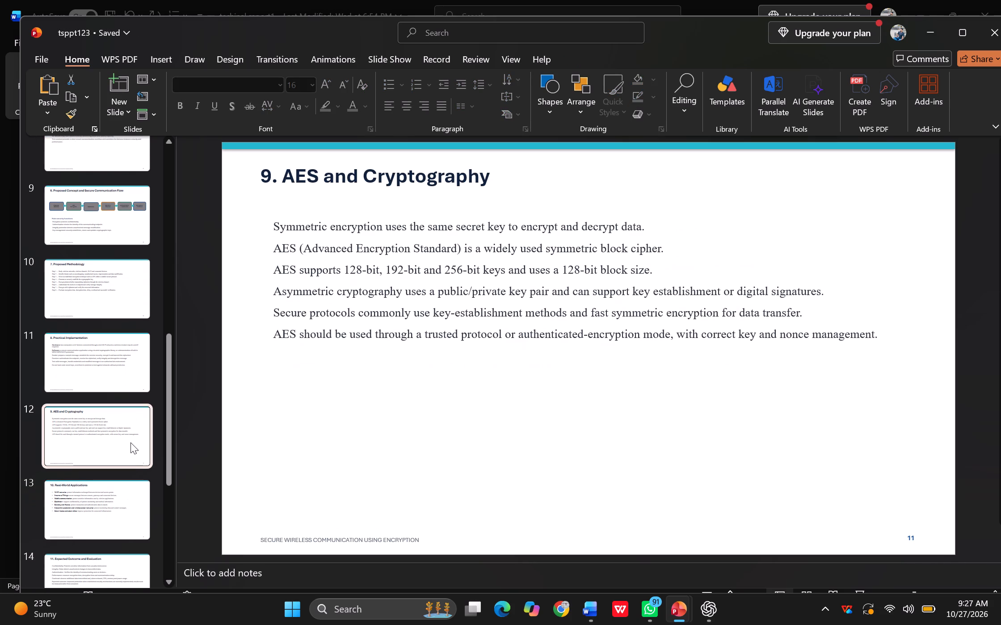
{"action": "left_click", "coordinate": [126, 505]}
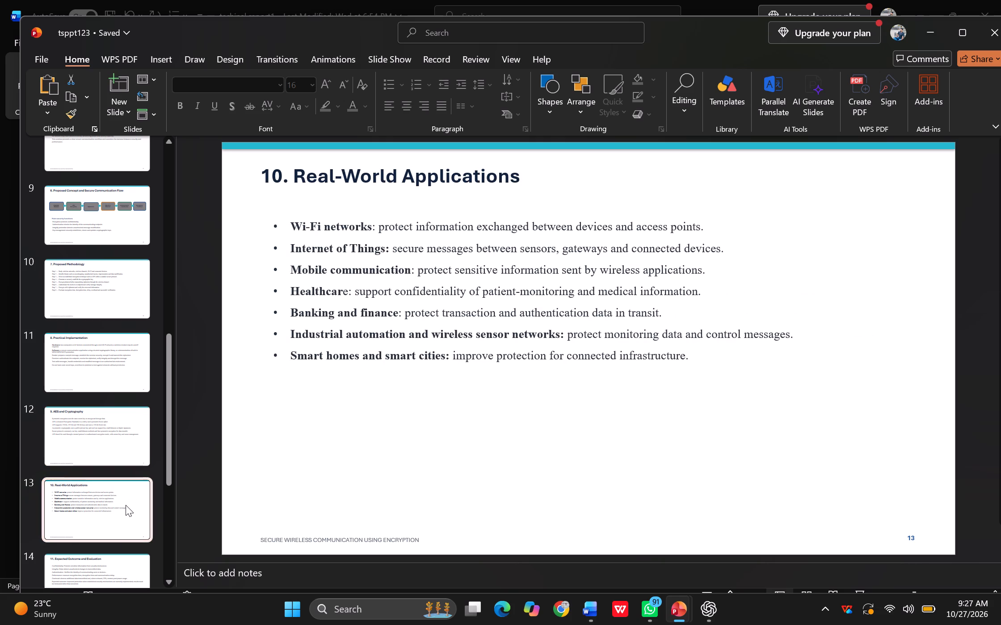
{"action": "left_click", "coordinate": [107, 568]}
{"action": "scroll", "coordinate": [107, 568], "scroll_direction": "down", "scroll_amount": 2}
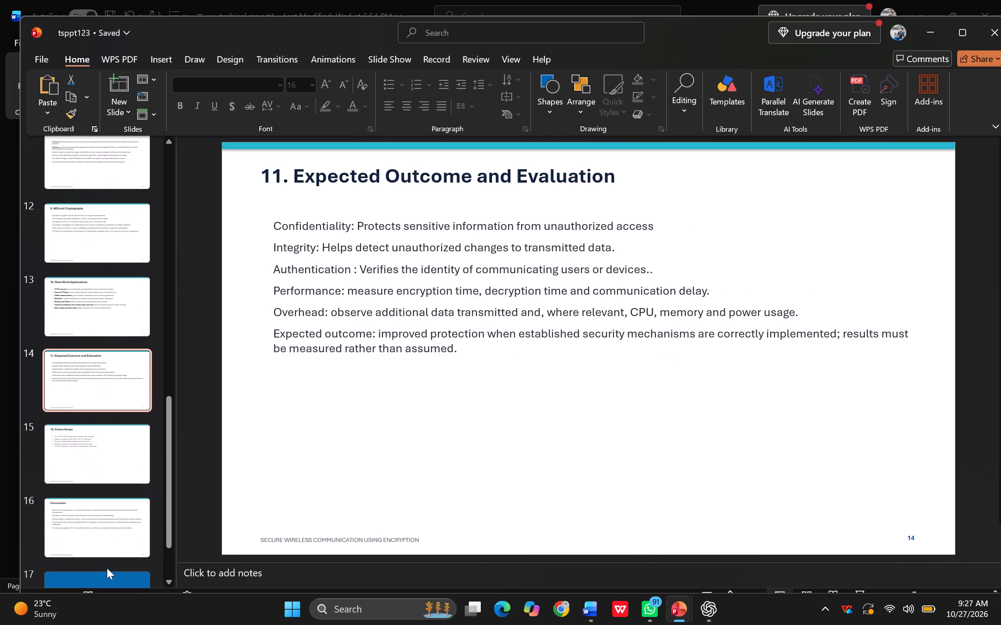
{"action": "scroll", "coordinate": [107, 568], "scroll_direction": "down", "scroll_amount": 2}
{"action": "left_click", "coordinate": [101, 524]}
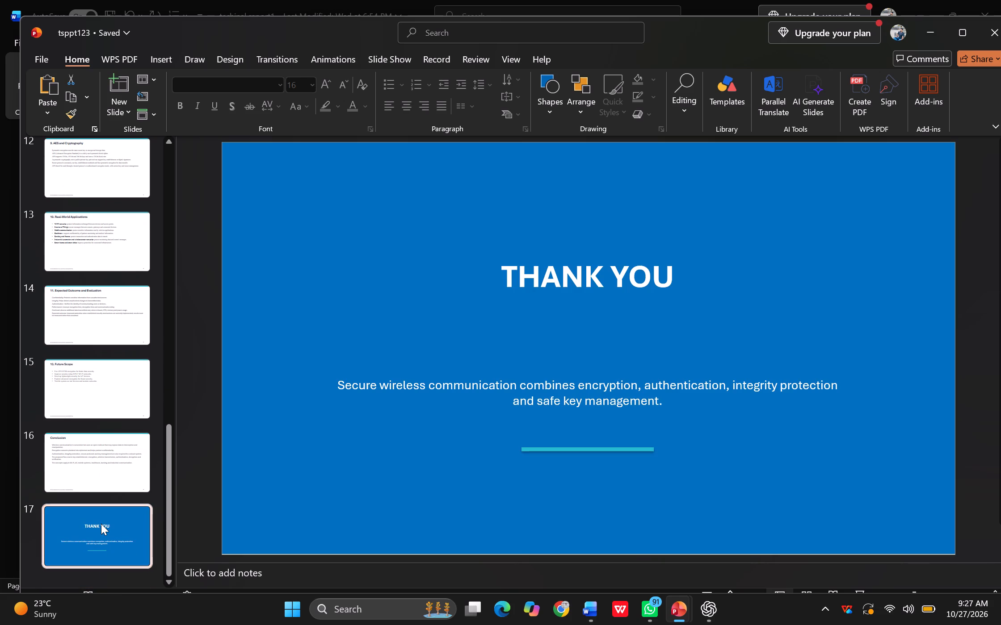
{"action": "left_click", "coordinate": [99, 408]}
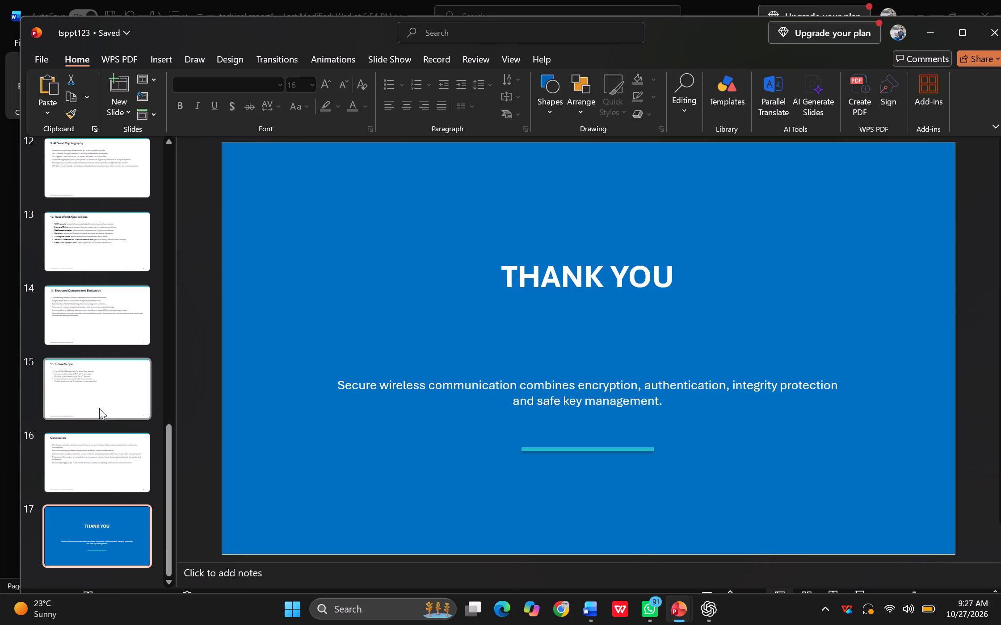
On the "11. Expected Outcome and Evaluation" slide, set the line spacing of all the body text to 1.5.
{"action": "left_click", "coordinate": [104, 286]}
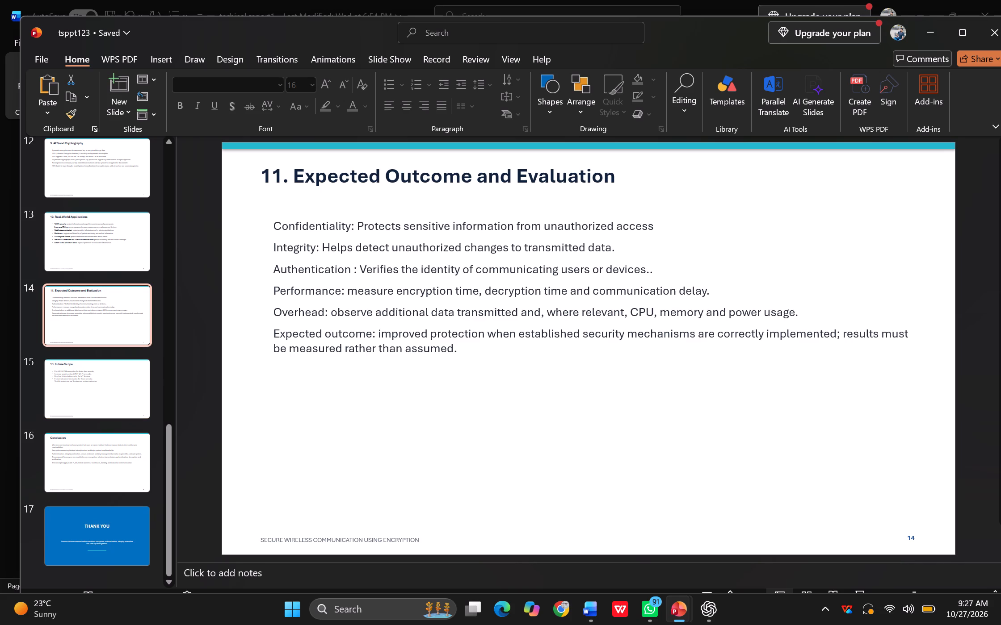
{"action": "left_click", "coordinate": [273, 213]}
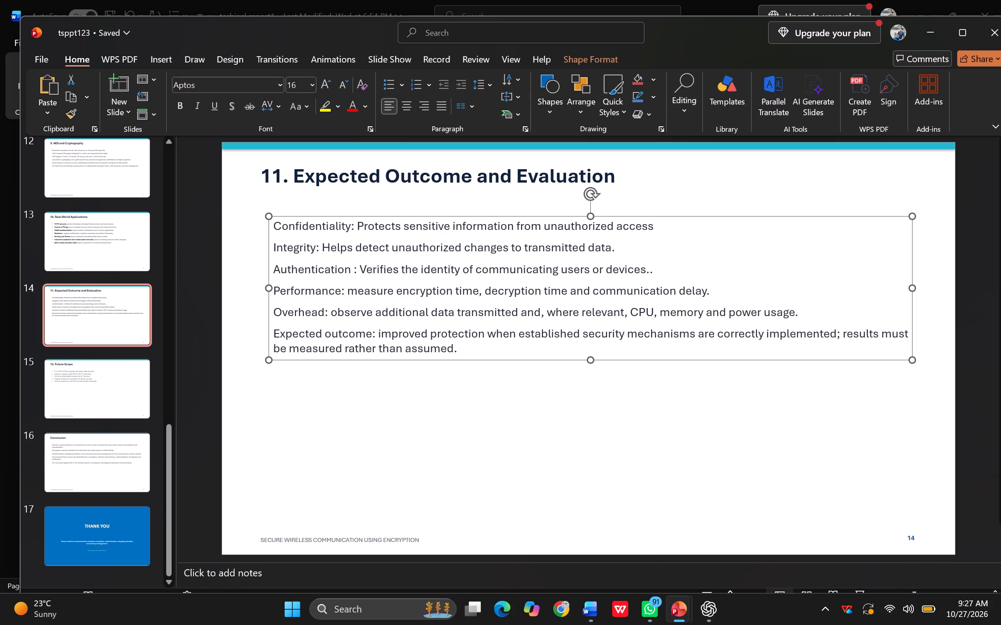
{"action": "left_click_drag", "start_coordinate": [277, 226], "coordinate": [478, 374]}
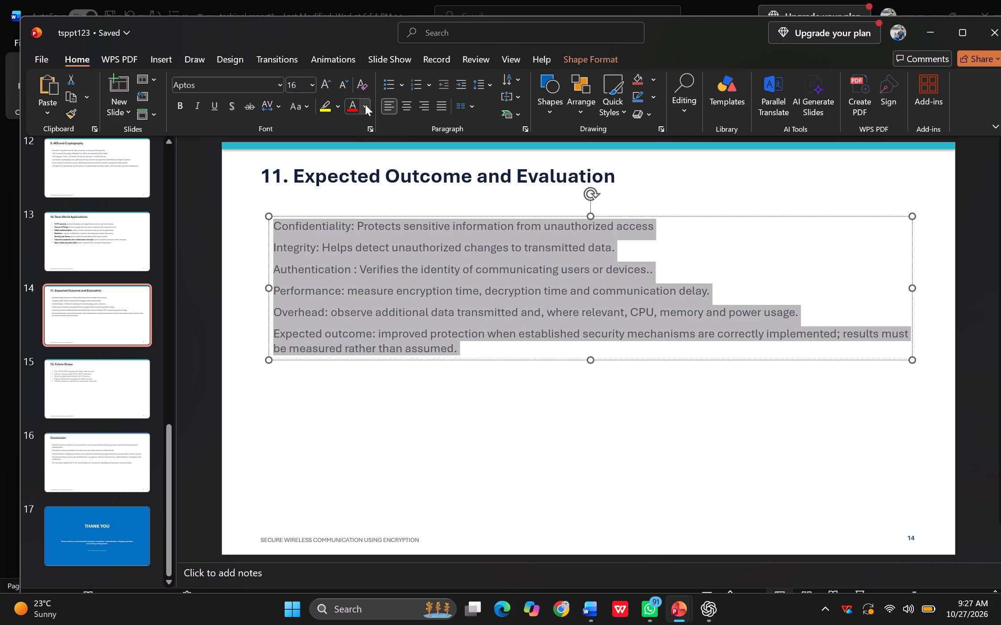
{"action": "left_click", "coordinate": [467, 108]}
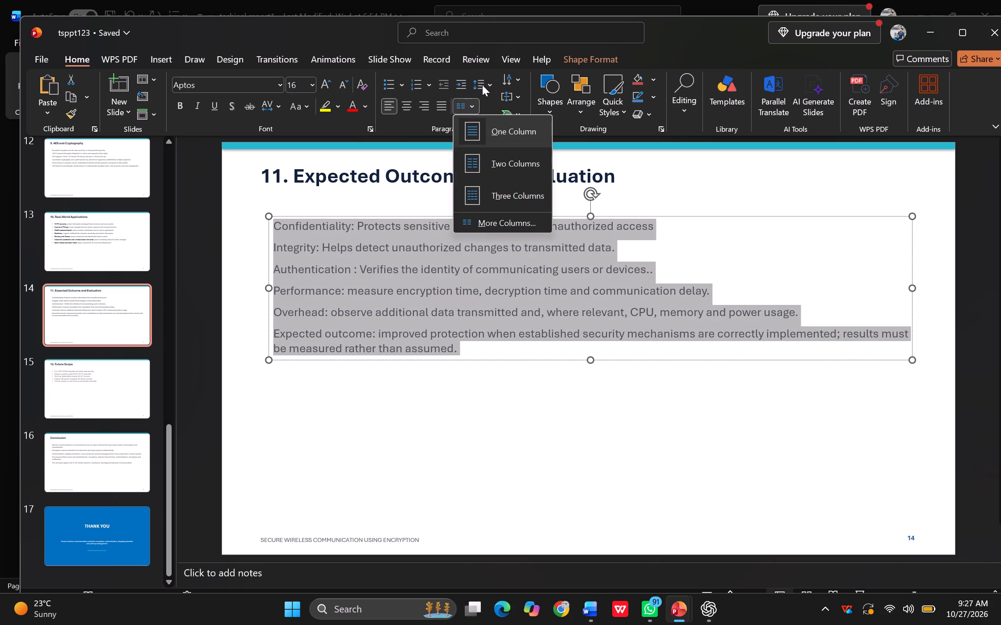
{"action": "left_click", "coordinate": [488, 86]}
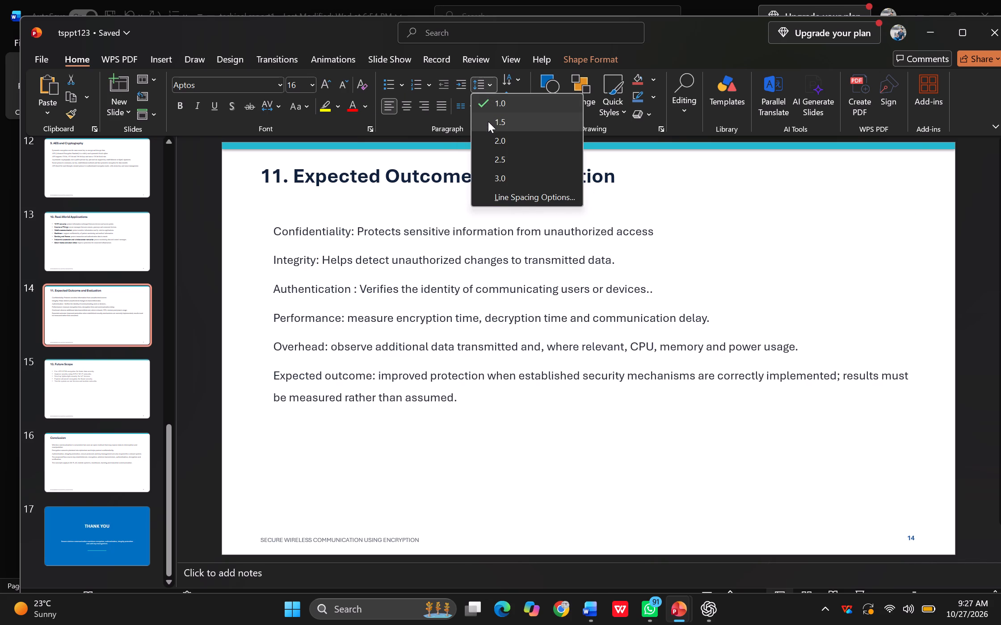
{"action": "left_click", "coordinate": [488, 121]}
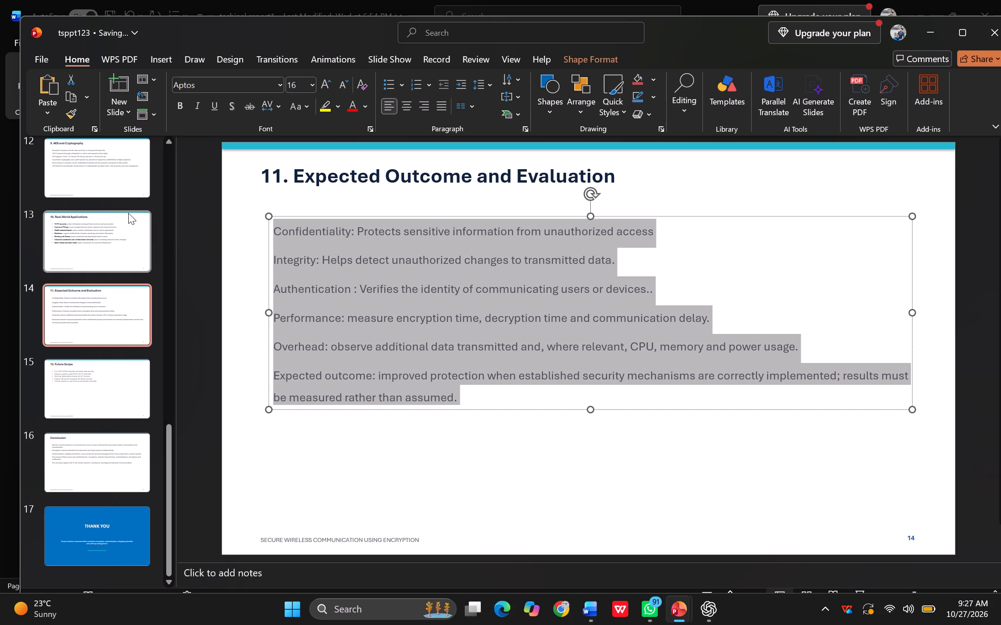
Check the text layout of the AES and Cryptography, Real-World Applications, Expected Outcome, Conclusion and Proposed Methodology slides.
{"action": "left_click", "coordinate": [126, 167]}
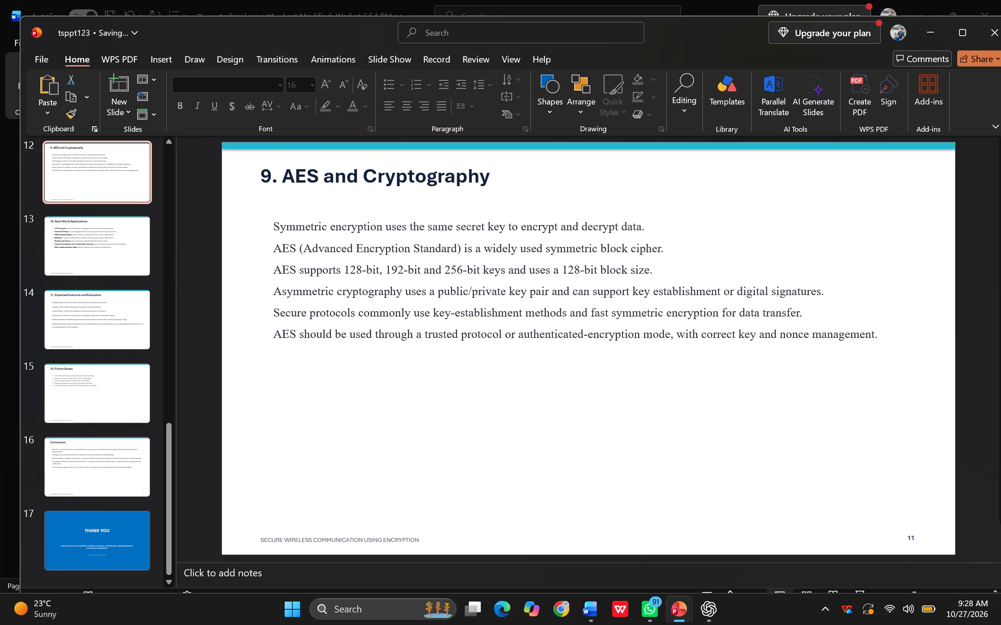
{"action": "left_click", "coordinate": [130, 259]}
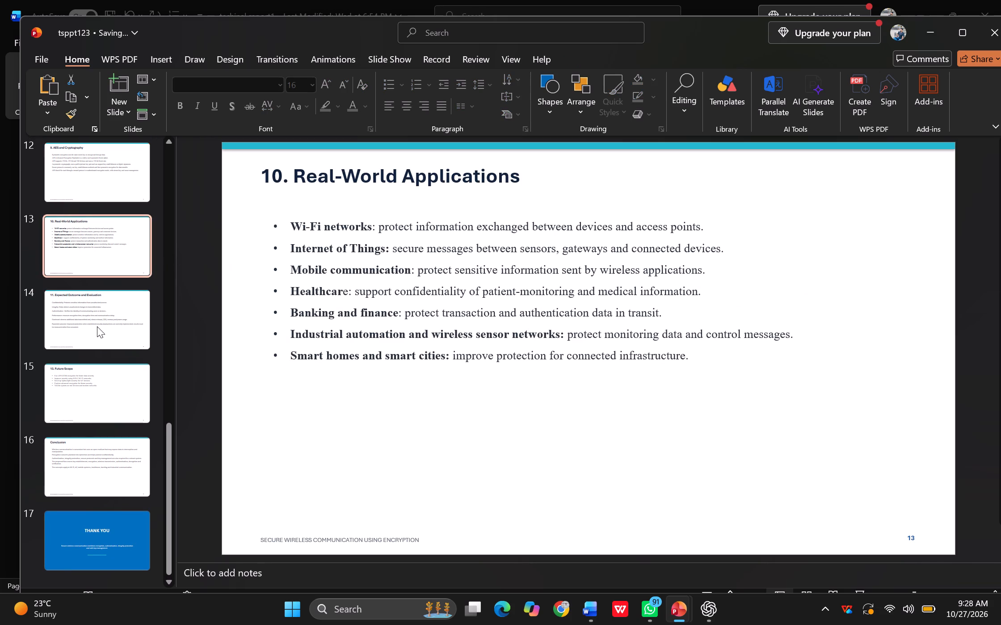
{"action": "left_click", "coordinate": [106, 309]}
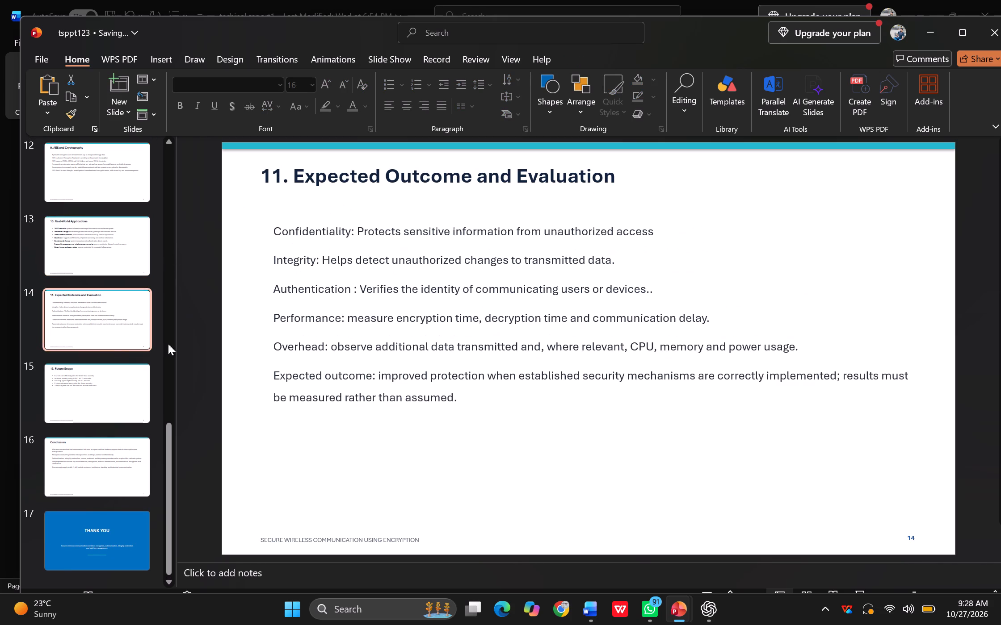
{"action": "left_click", "coordinate": [104, 469]}
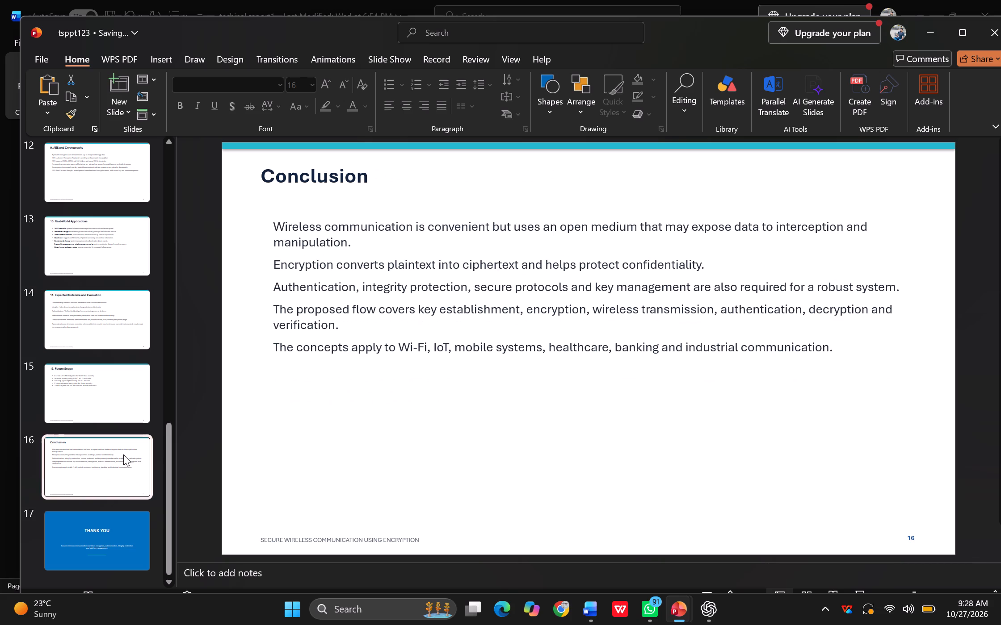
{"action": "scroll", "coordinate": [93, 297], "scroll_direction": "up", "scroll_amount": 2}
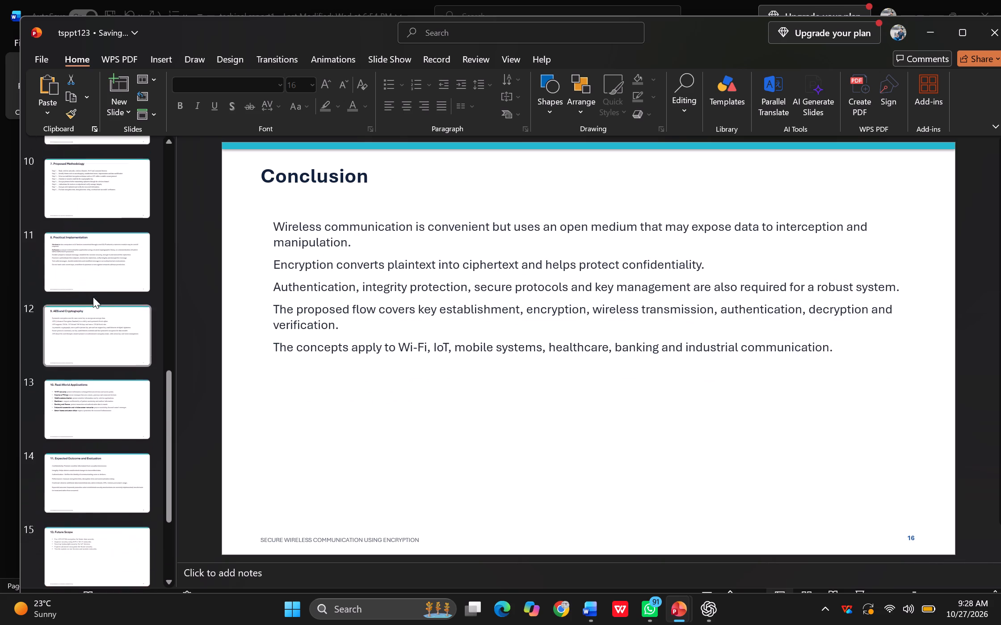
{"action": "scroll", "coordinate": [93, 297], "scroll_direction": "up", "scroll_amount": 1}
{"action": "left_click", "coordinate": [93, 297]}
{"action": "scroll", "coordinate": [93, 297], "scroll_direction": "up", "scroll_amount": 1}
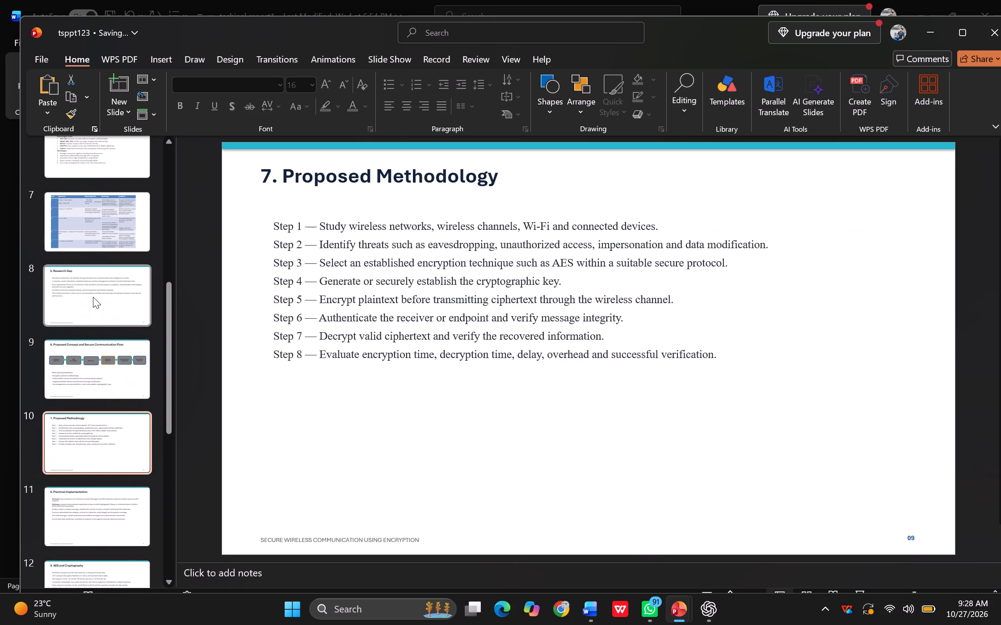
On the "5. Research Gap" slide, set the line spacing of all the body text to 1.5.
{"action": "left_click", "coordinate": [93, 297]}
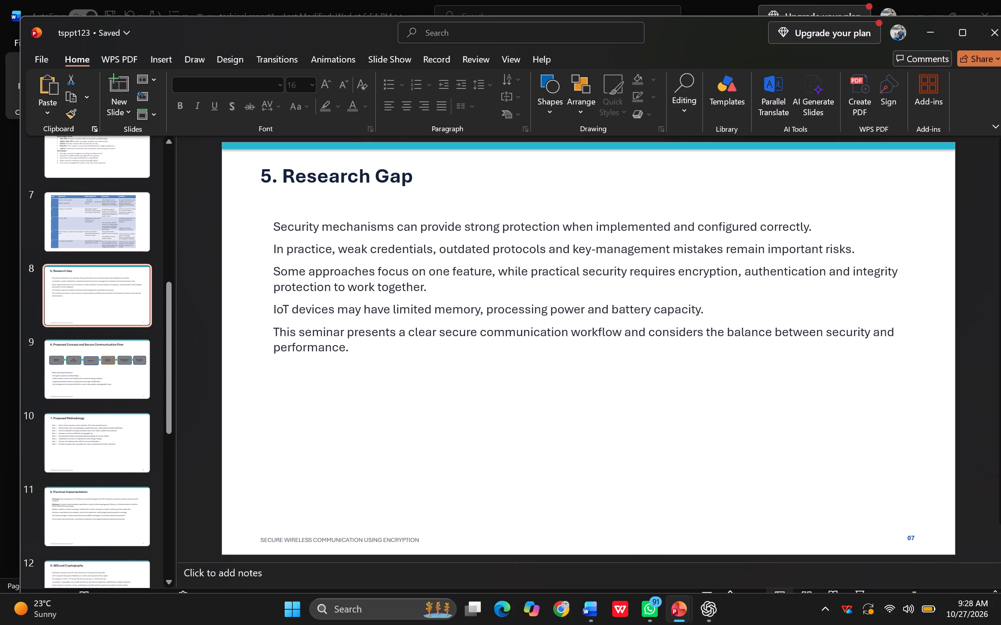
{"action": "left_click_drag", "start_coordinate": [273, 224], "coordinate": [396, 367]}
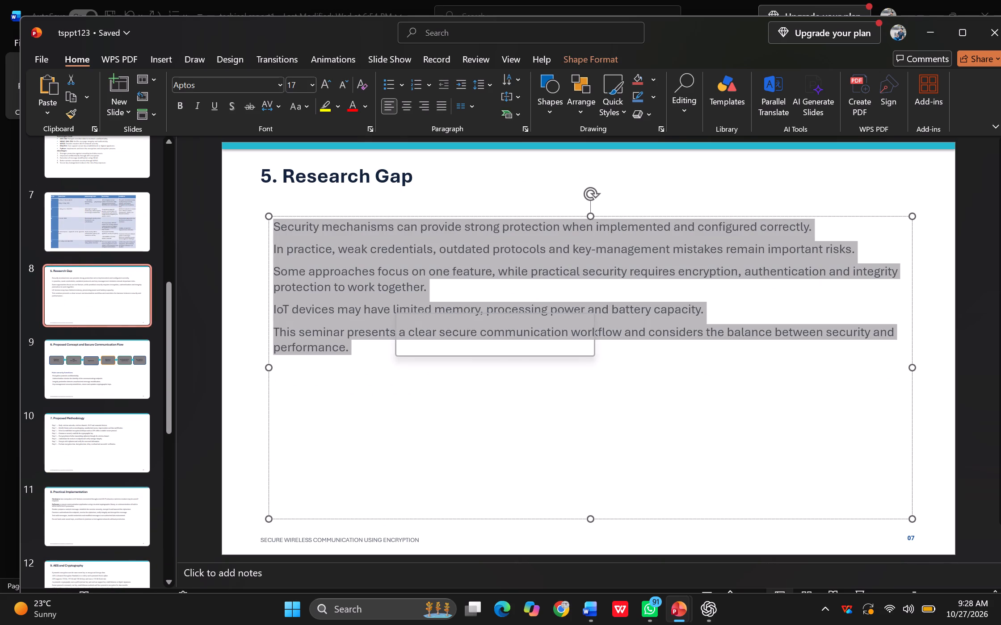
{"action": "left_click", "coordinate": [490, 84]}
{"action": "left_click", "coordinate": [492, 125]}
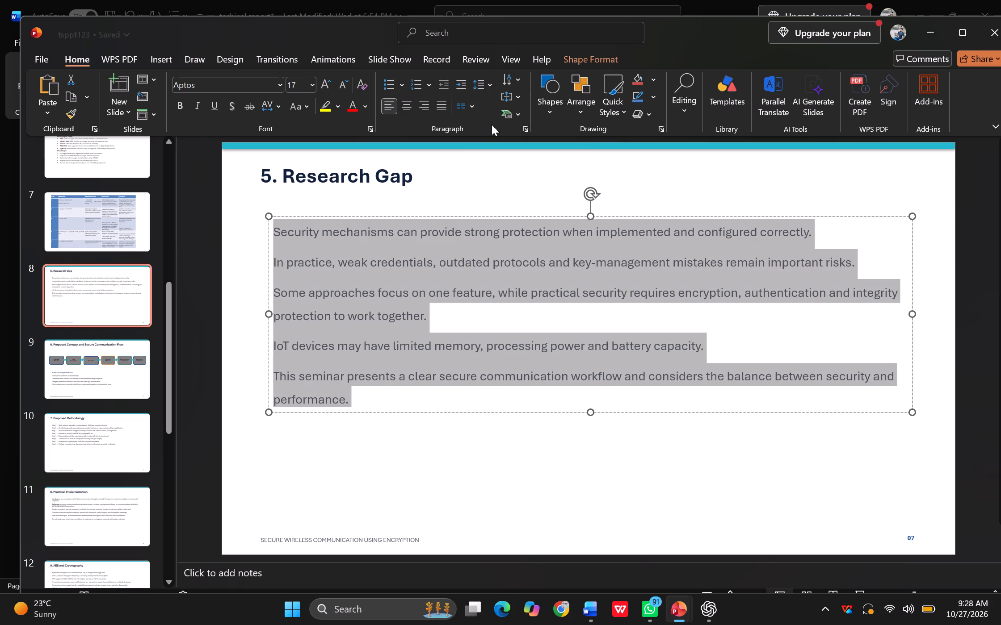
On the "Proposed system" slide, set line spacing to 1.5 from the introductory paragraph through the fourth advantage.
{"action": "left_click", "coordinate": [130, 143]}
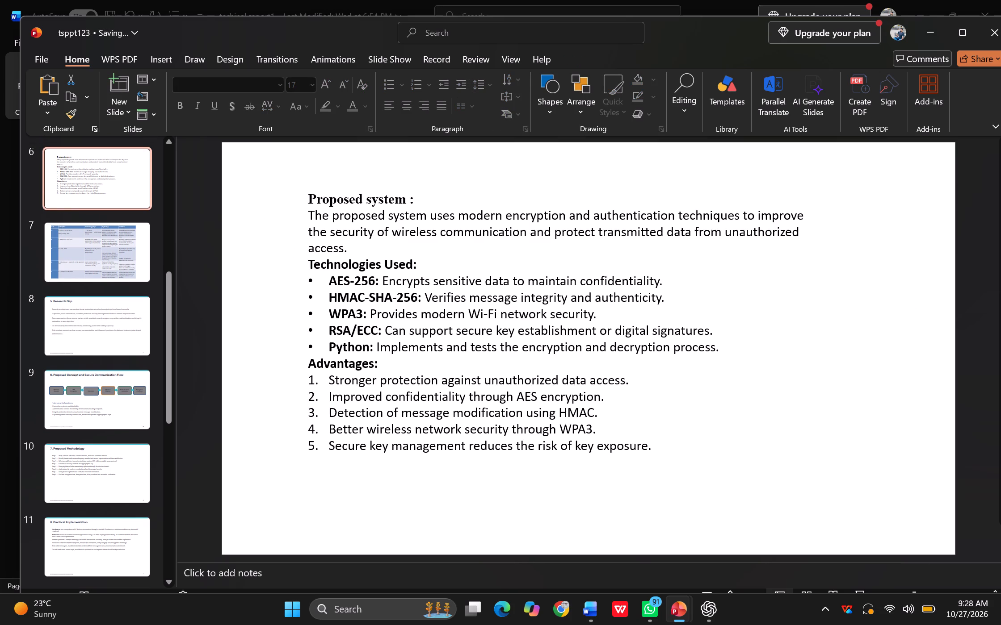
{"action": "left_click_drag", "start_coordinate": [309, 213], "coordinate": [610, 437]}
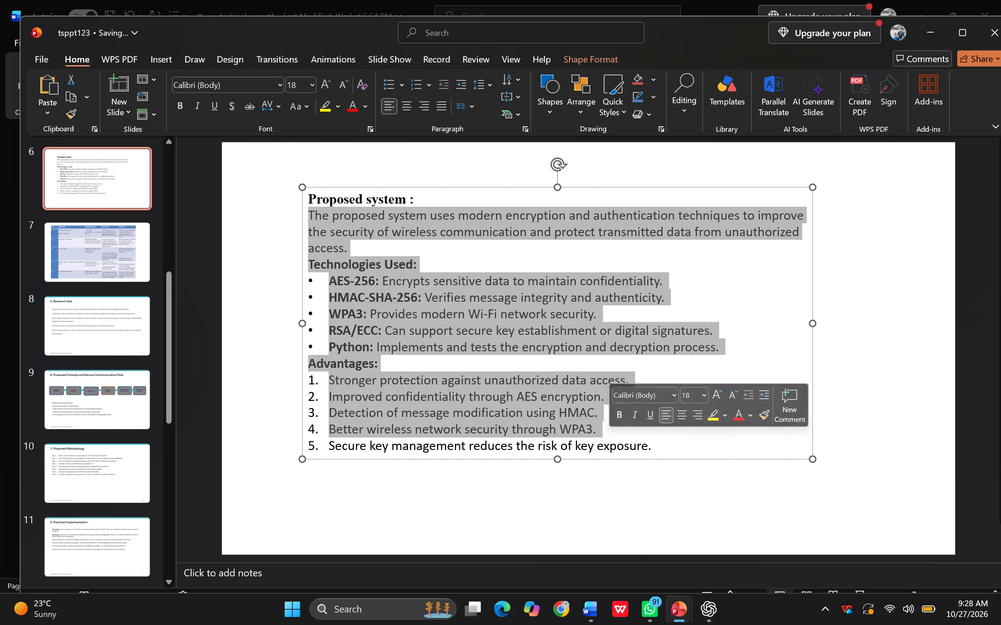
{"action": "left_click", "coordinate": [494, 82]}
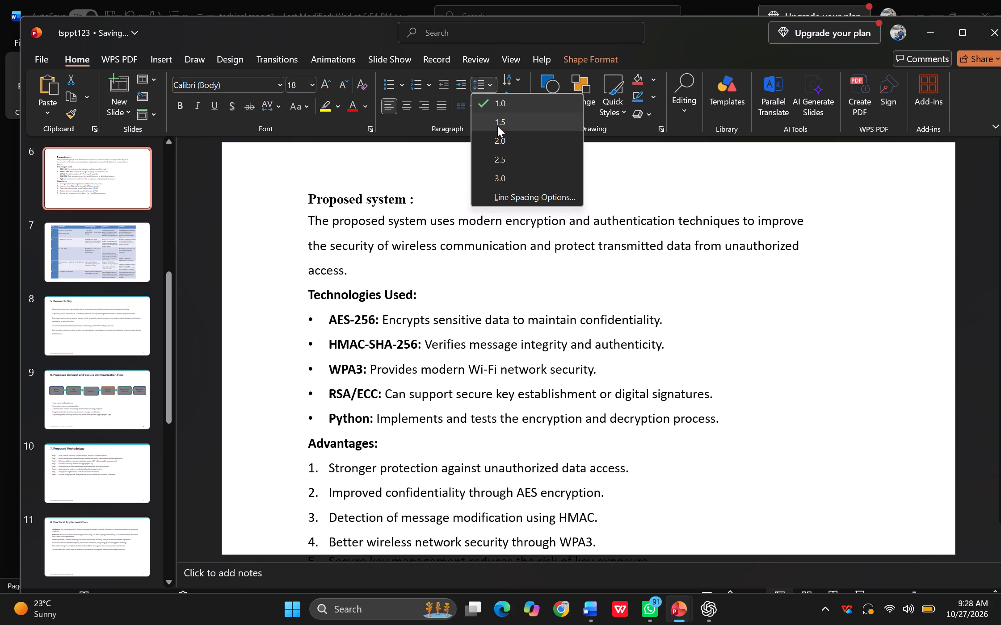
{"action": "left_click", "coordinate": [497, 126]}
{"action": "left_click", "coordinate": [271, 344]}
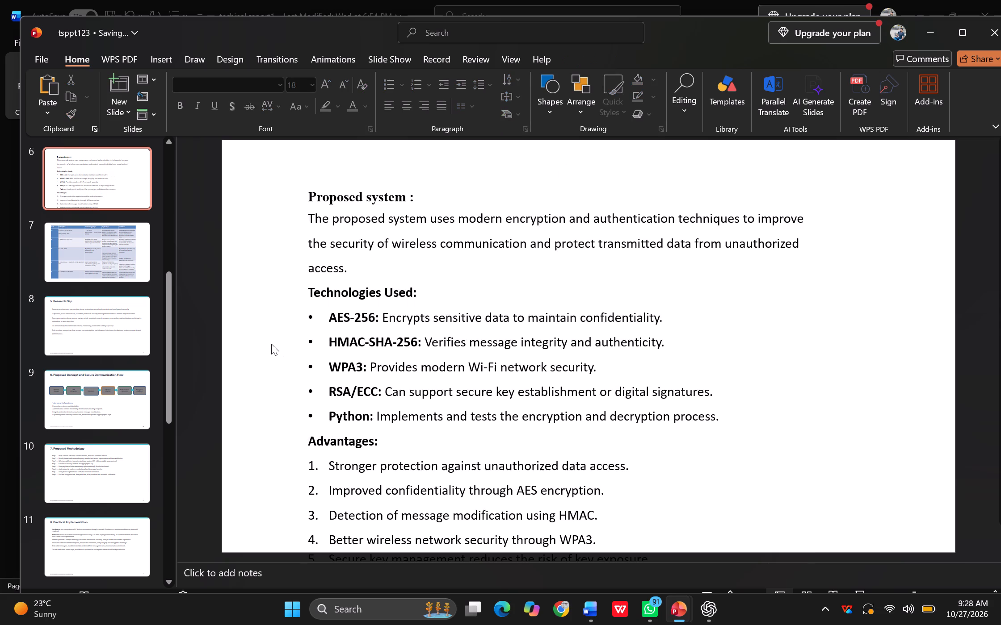
Move the "Proposed system" text box up on its slide and paste a copy of the "4. Existing System" slide just before it.
{"action": "scroll", "coordinate": [271, 344], "scroll_direction": "down", "scroll_amount": 1}
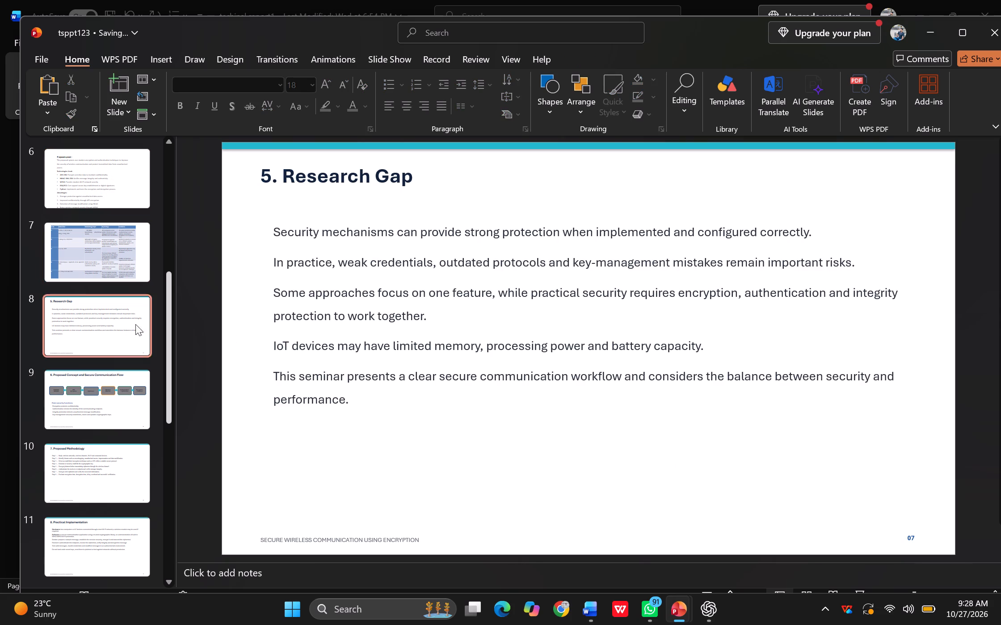
{"action": "left_click", "coordinate": [102, 335]}
{"action": "scroll", "coordinate": [102, 335], "scroll_direction": "up", "scroll_amount": 1}
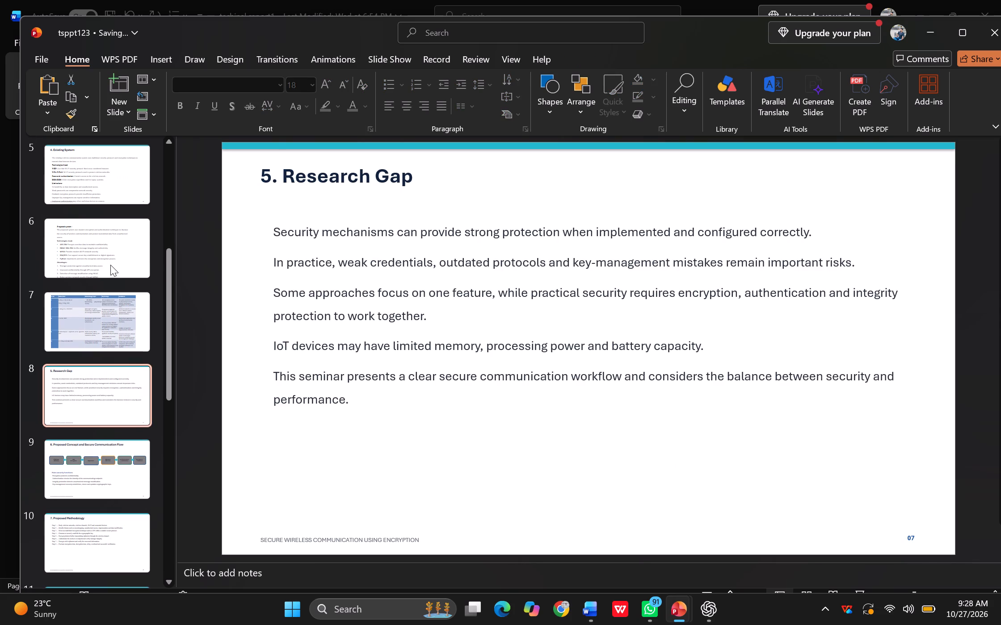
{"action": "left_click", "coordinate": [110, 265]}
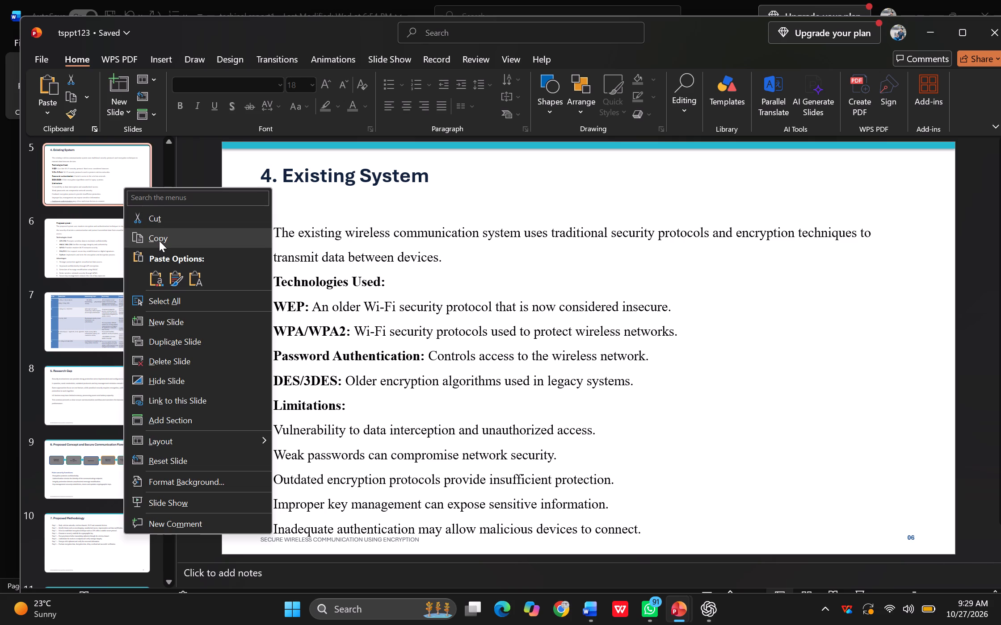
Paste the copied "4. Existing System" slide directly after the original, ahead of the "Proposed system" slide.
{"action": "right_click", "coordinate": [125, 179]}
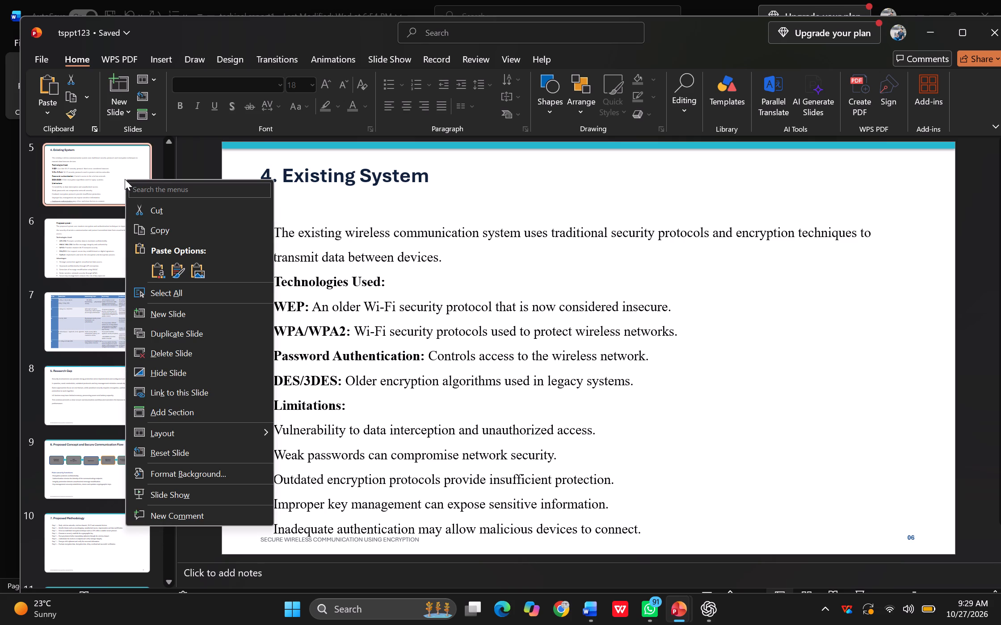
{"action": "left_click", "coordinate": [160, 273]}
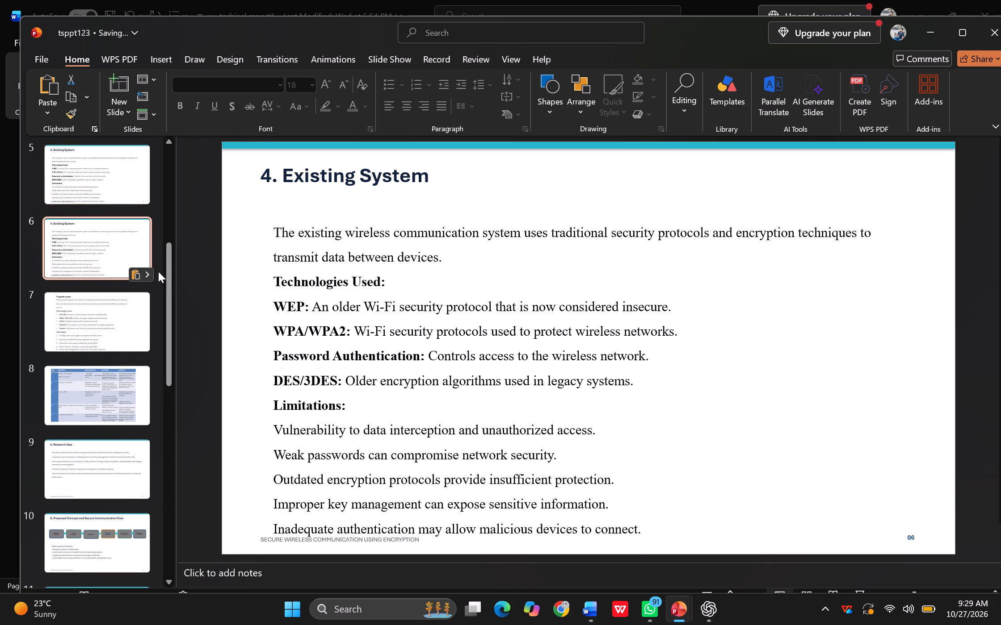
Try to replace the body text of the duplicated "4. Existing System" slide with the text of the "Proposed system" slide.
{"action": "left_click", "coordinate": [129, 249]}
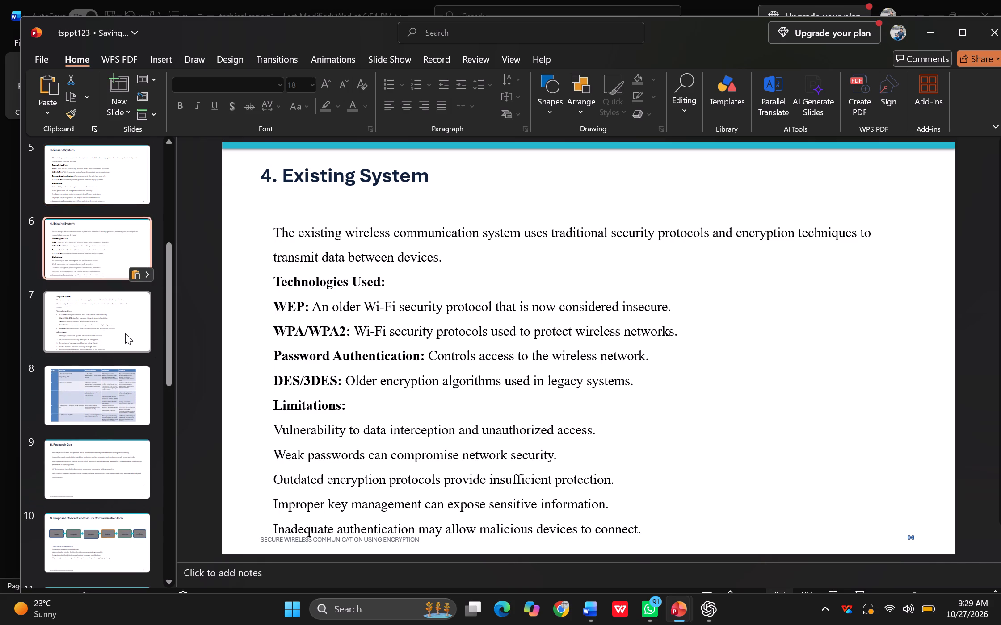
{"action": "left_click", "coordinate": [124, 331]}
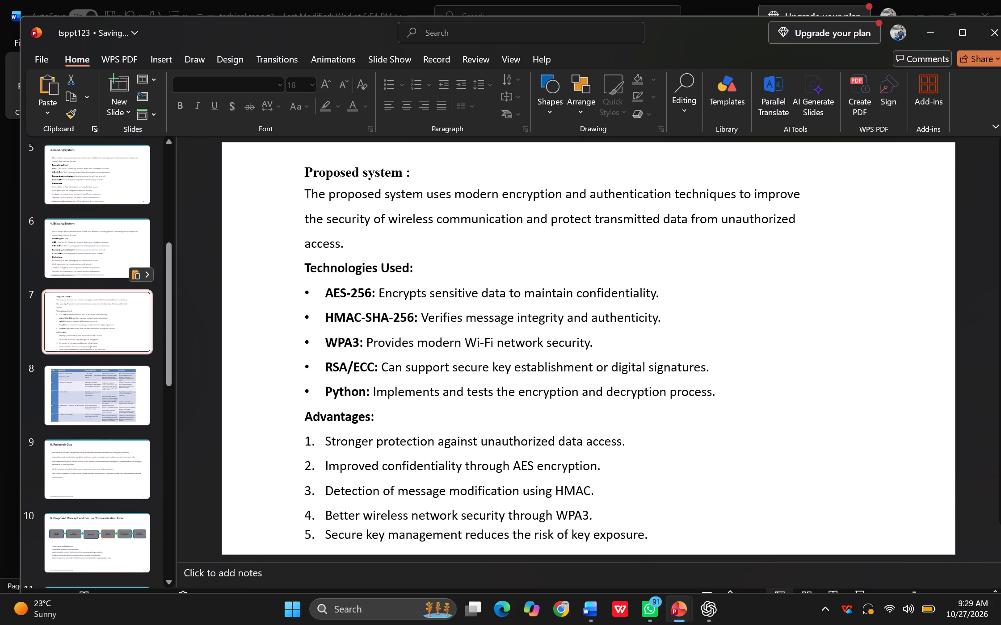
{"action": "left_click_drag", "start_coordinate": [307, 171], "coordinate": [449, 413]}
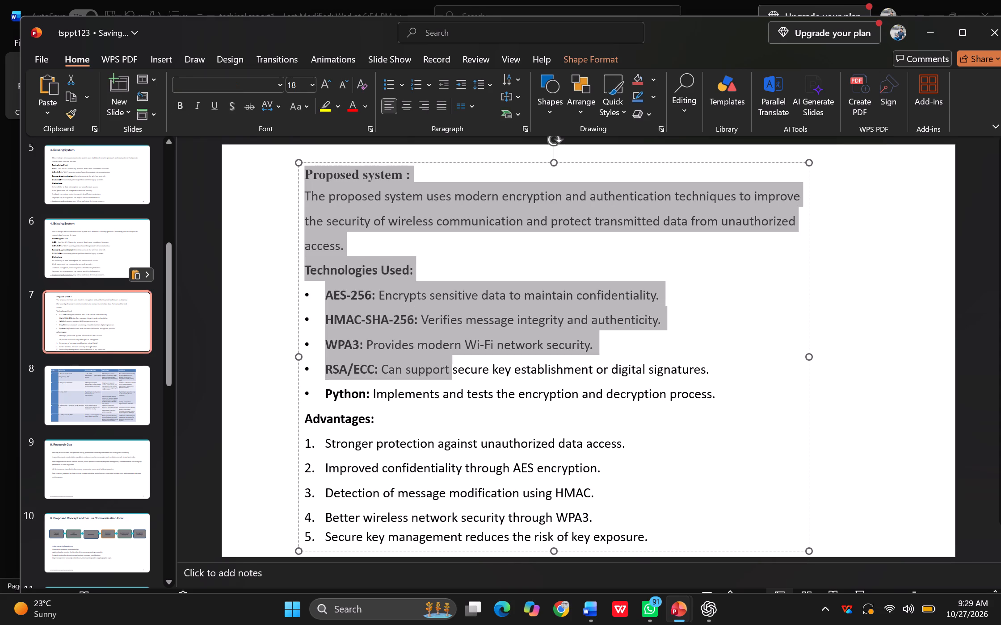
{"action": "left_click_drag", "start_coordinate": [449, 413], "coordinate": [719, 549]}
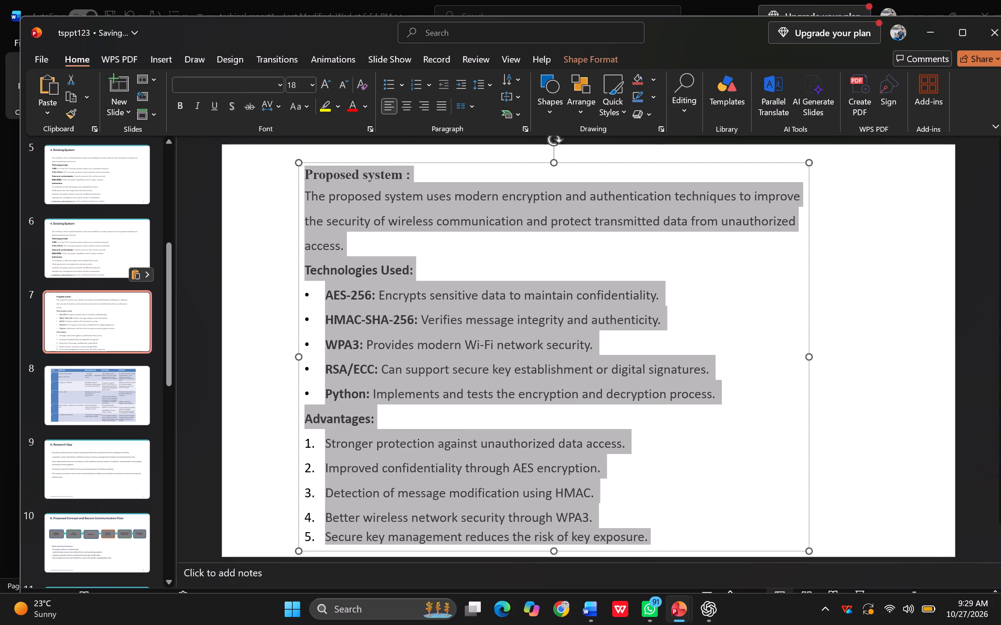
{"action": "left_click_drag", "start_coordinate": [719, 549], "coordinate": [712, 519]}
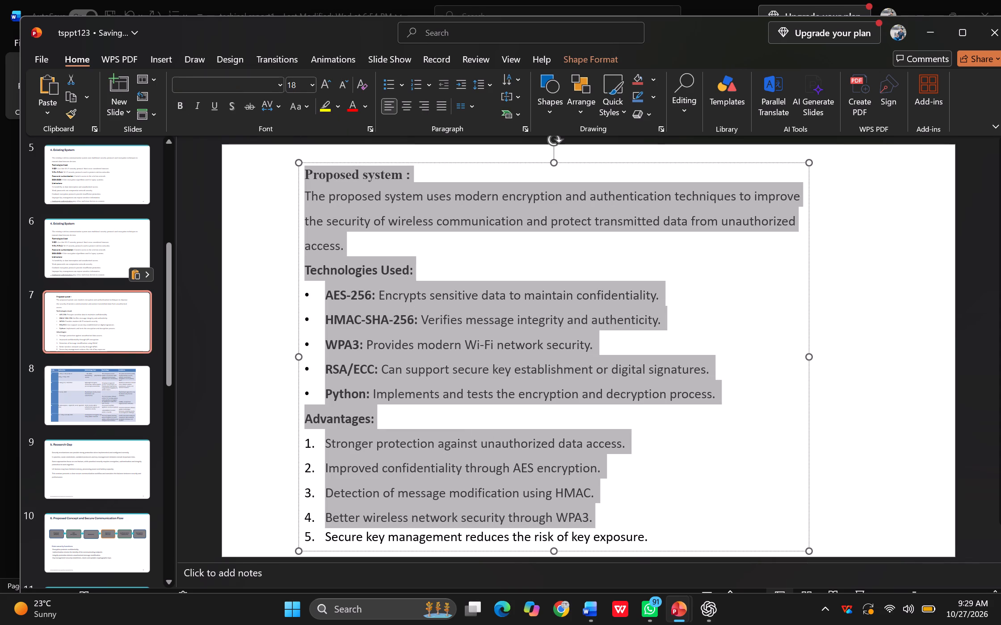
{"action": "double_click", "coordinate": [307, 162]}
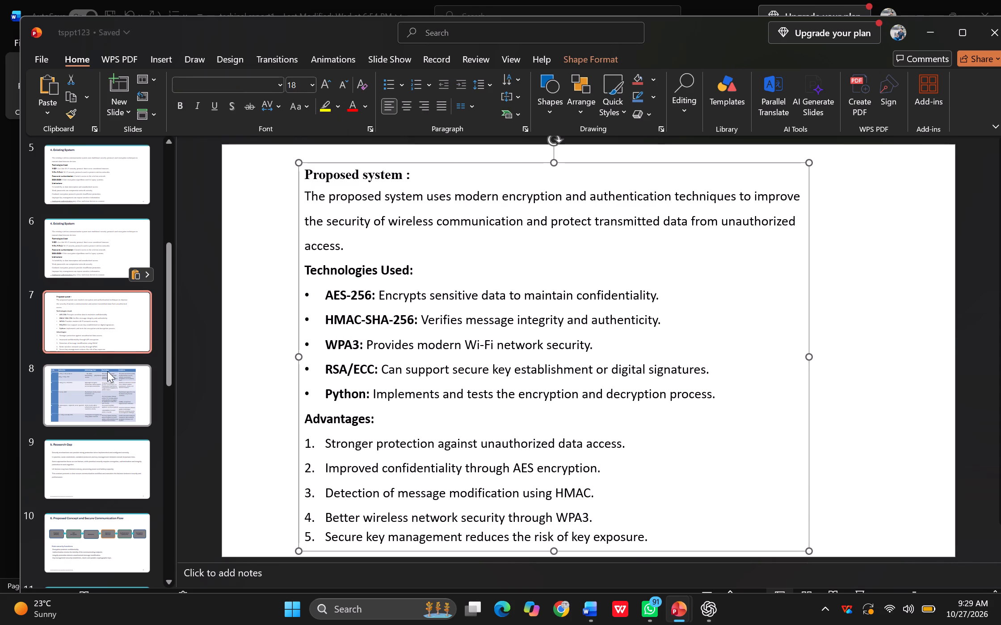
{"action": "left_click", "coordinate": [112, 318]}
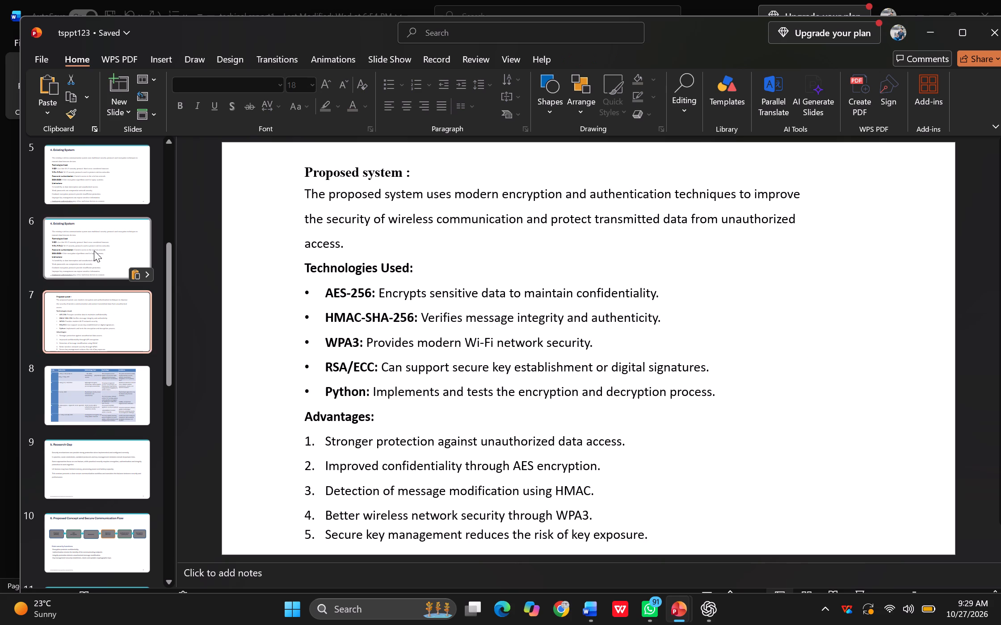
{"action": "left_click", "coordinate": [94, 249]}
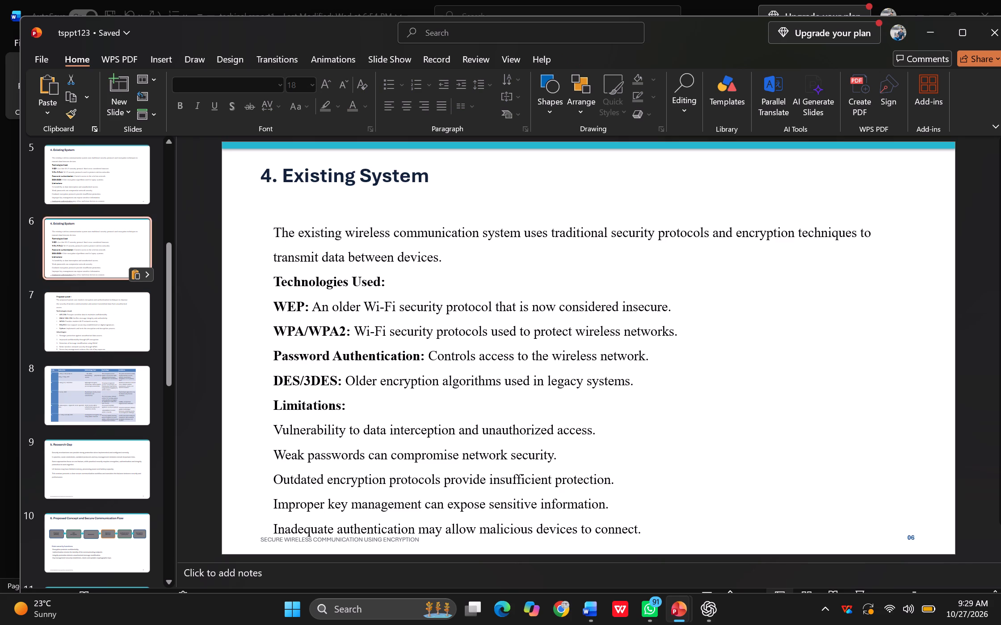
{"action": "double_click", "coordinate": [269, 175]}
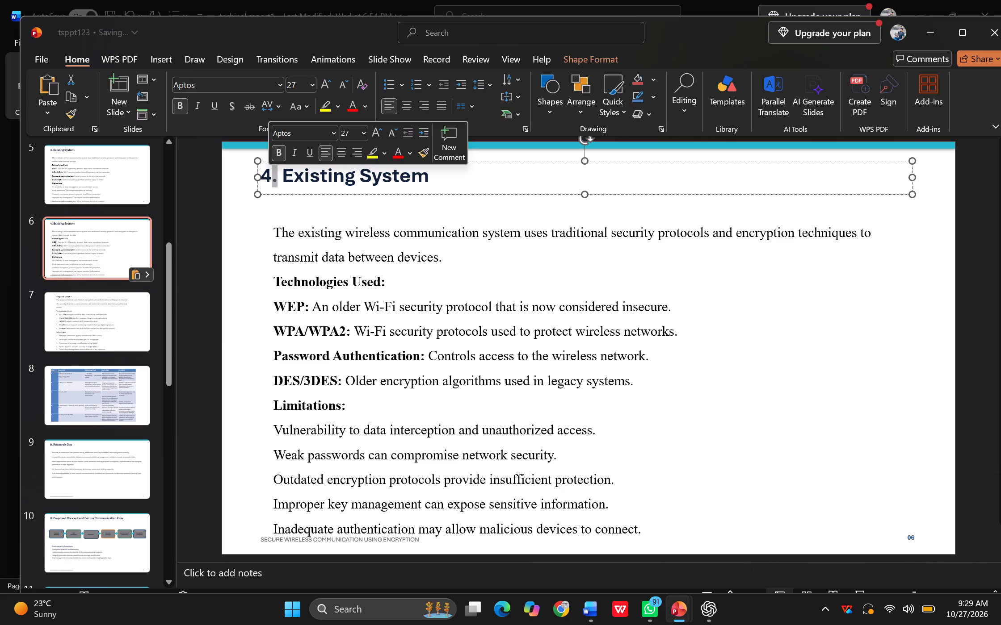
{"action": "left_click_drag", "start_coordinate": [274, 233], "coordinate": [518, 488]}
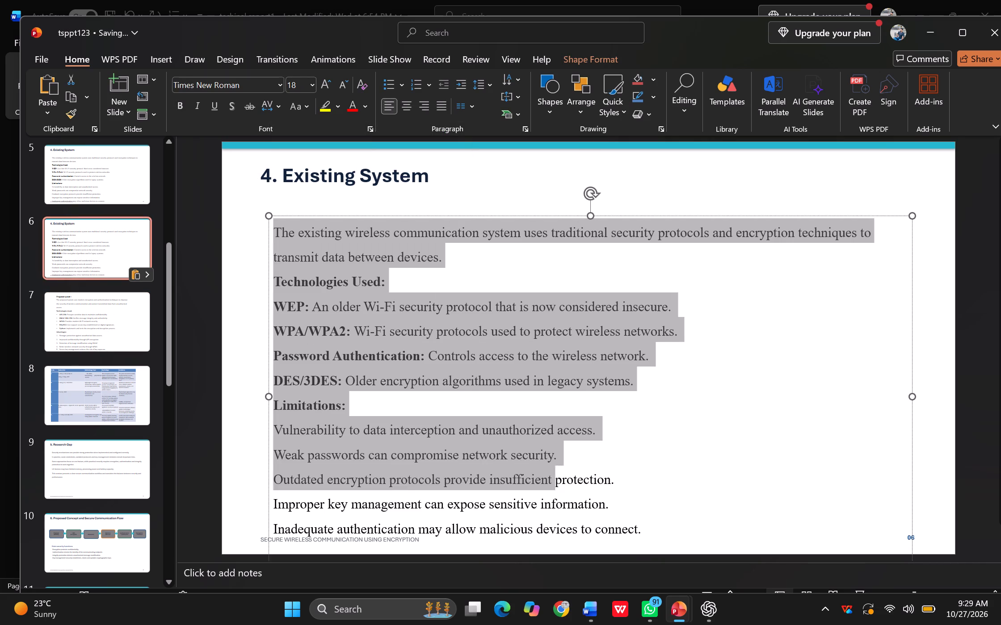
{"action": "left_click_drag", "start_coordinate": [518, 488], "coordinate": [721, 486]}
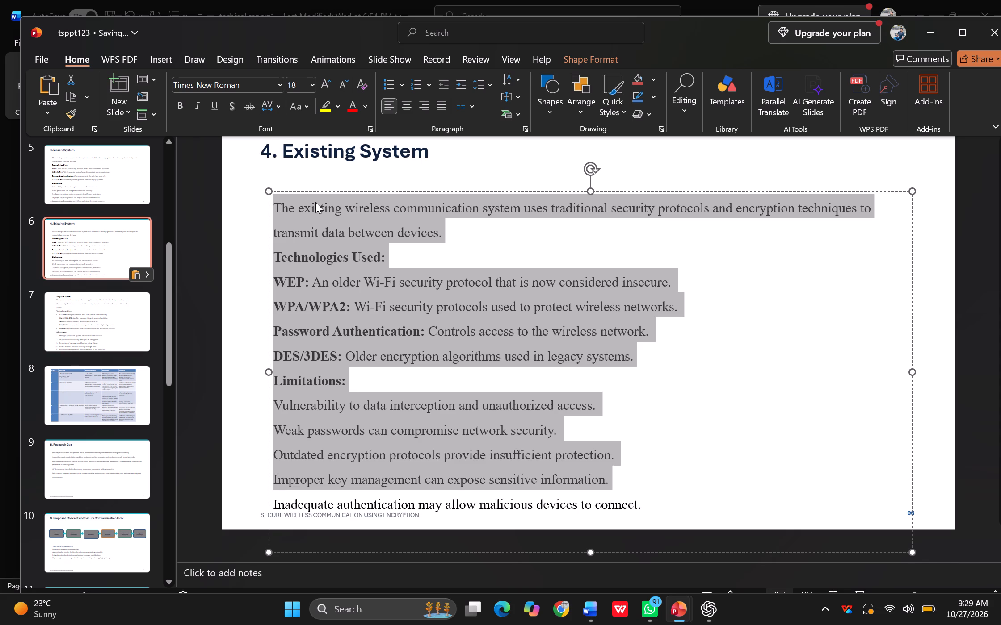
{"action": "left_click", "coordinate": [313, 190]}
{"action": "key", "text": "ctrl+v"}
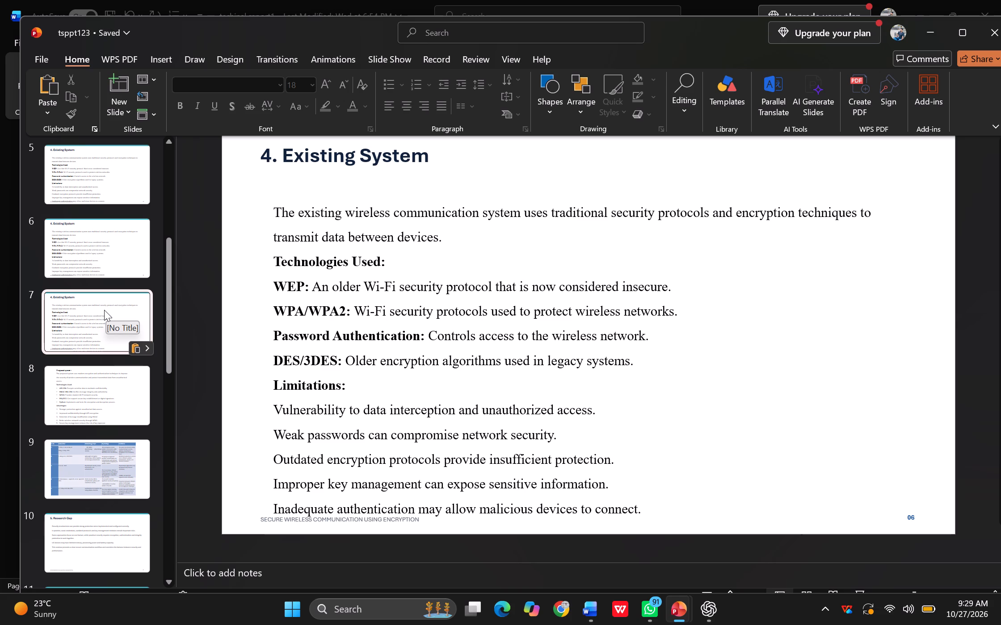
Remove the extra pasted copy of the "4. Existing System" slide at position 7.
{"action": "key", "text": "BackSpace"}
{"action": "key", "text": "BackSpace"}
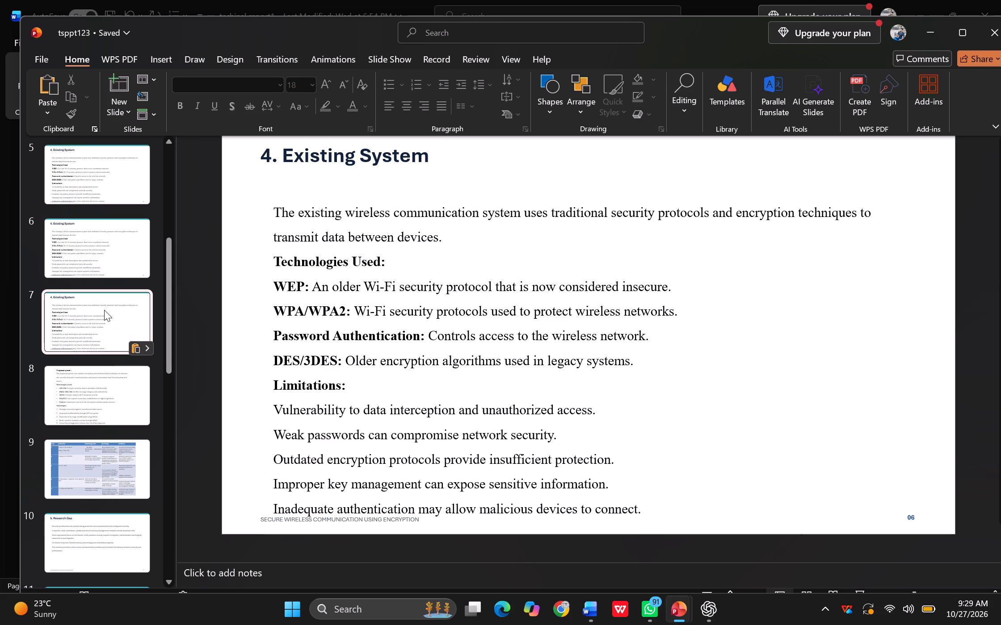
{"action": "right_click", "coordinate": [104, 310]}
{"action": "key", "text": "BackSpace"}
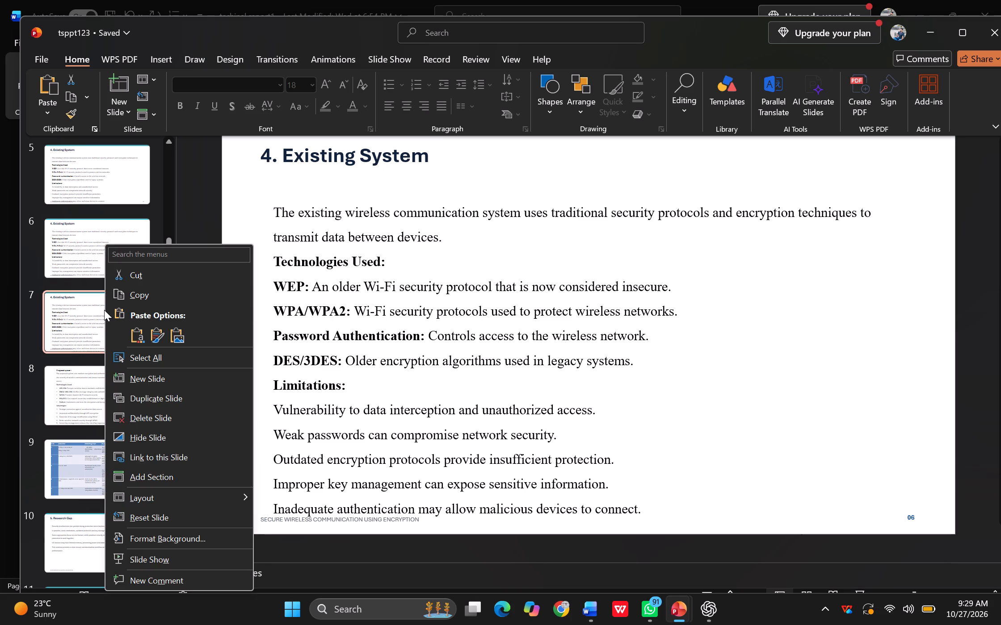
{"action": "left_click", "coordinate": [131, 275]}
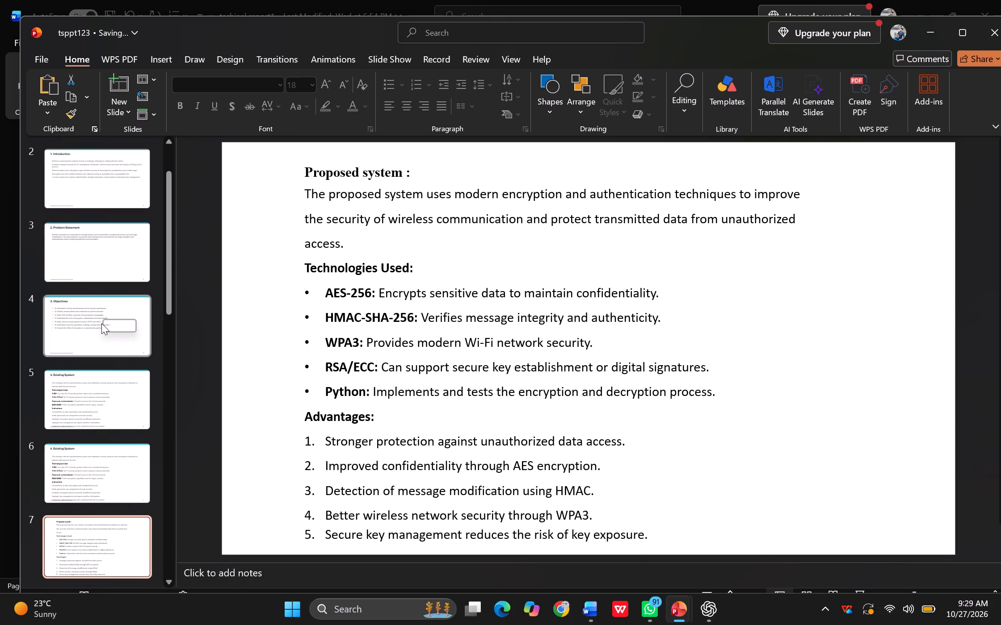
On the duplicated "4. Existing System" slide, replace the title with "5. Proposed system :" and the body with the Proposed system slide's text.
{"action": "left_click", "coordinate": [76, 540]}
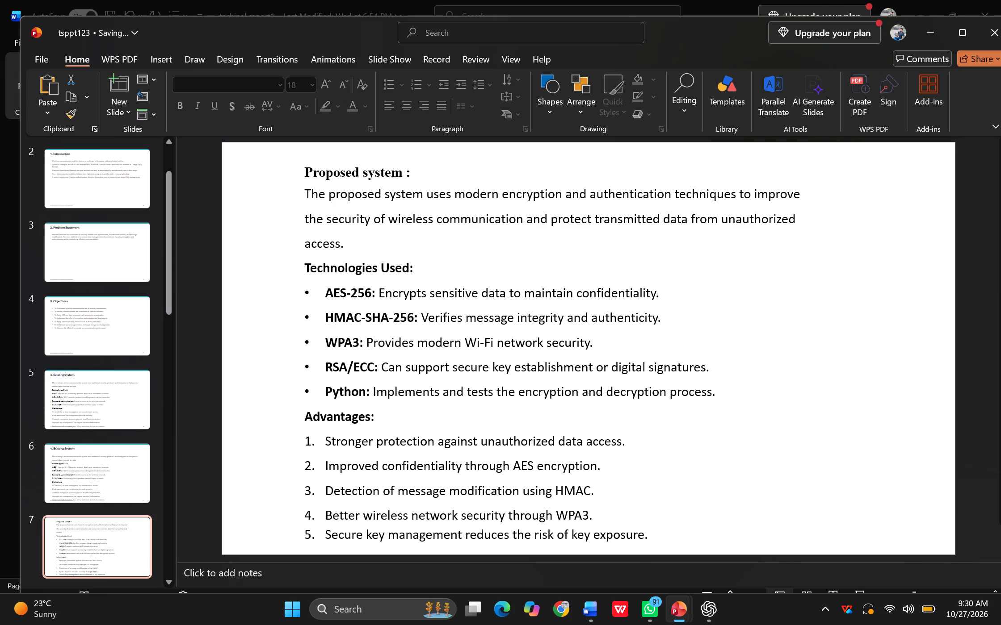
{"action": "left_click_drag", "start_coordinate": [306, 171], "coordinate": [660, 620]}
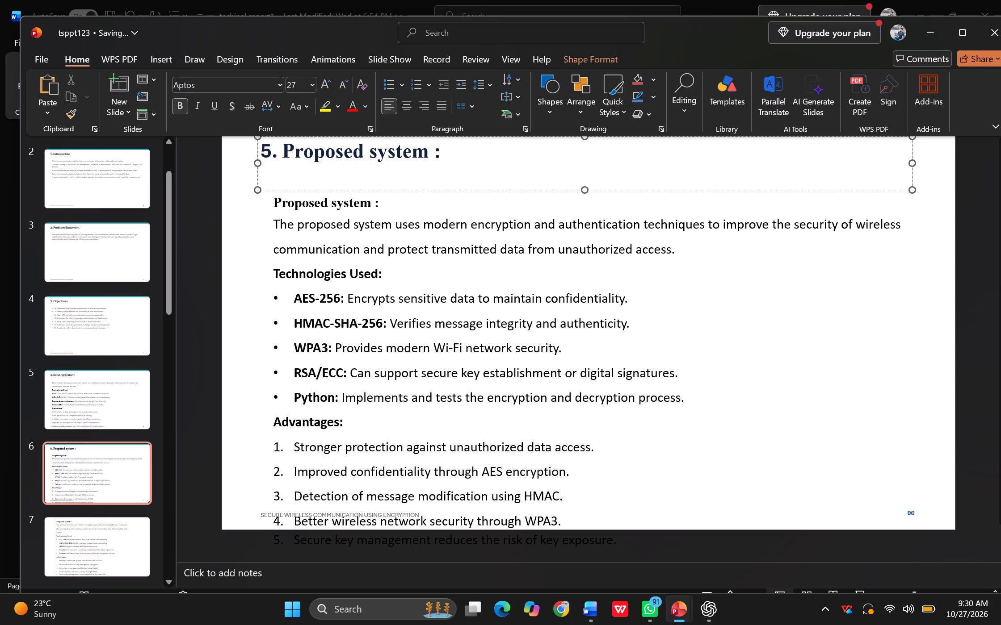
Narrow the body text box on the "5. Proposed system :" slide and move it up directly beneath the title.
{"action": "left_click_drag", "start_coordinate": [288, 189], "coordinate": [286, 193]}
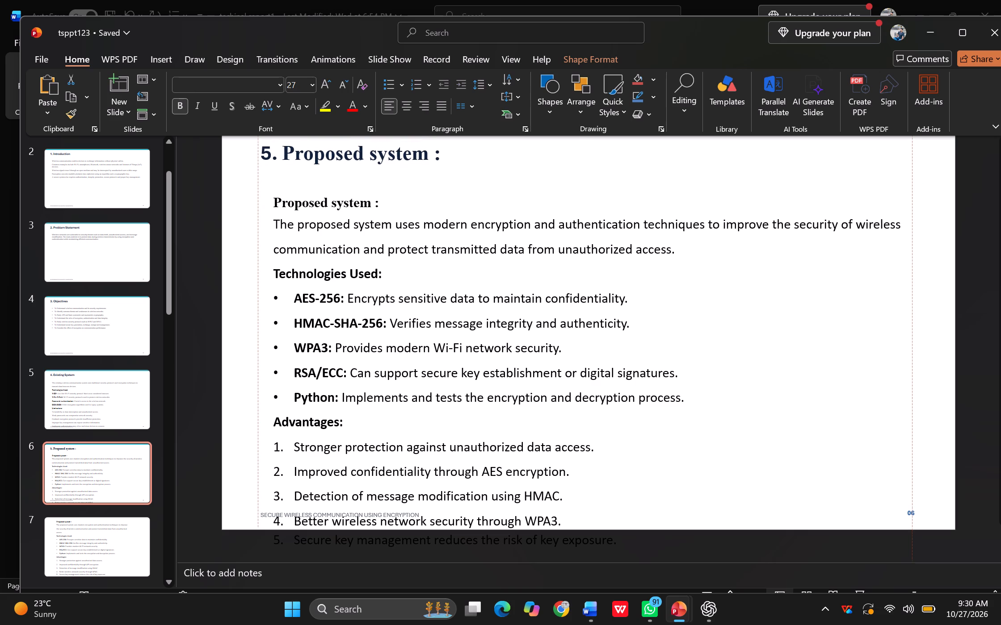
{"action": "left_click_drag", "start_coordinate": [286, 193], "coordinate": [286, 194]}
{"action": "left_click", "coordinate": [287, 217]}
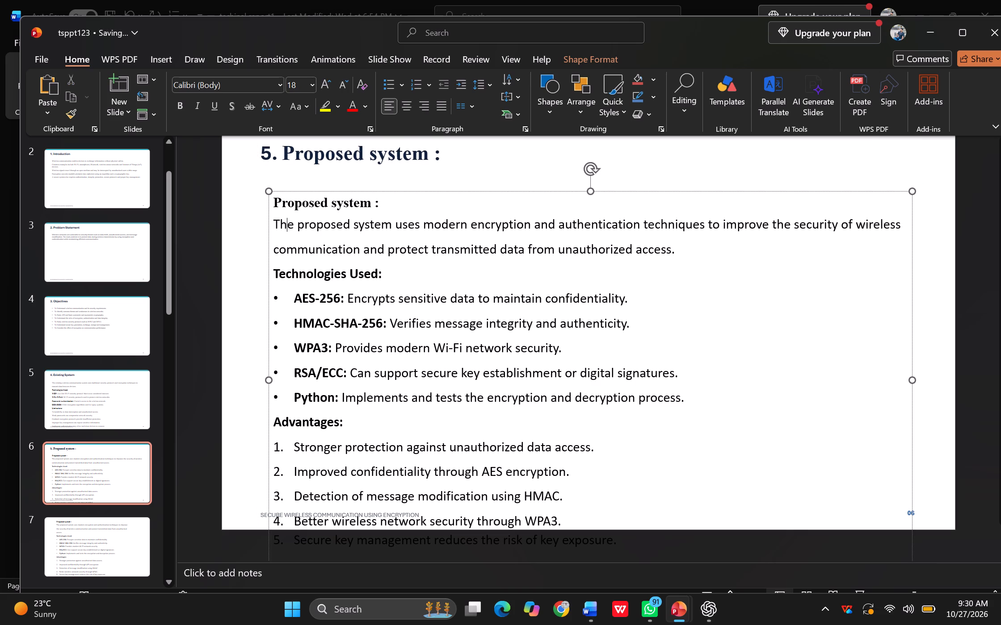
{"action": "left_click_drag", "start_coordinate": [314, 192], "coordinate": [311, 177]}
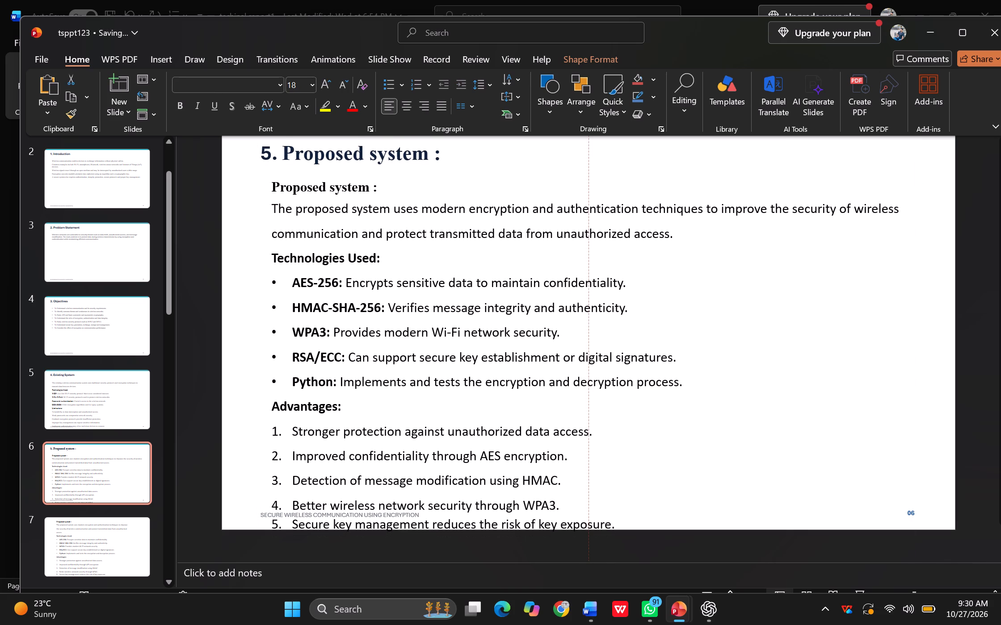
{"action": "left_click_drag", "start_coordinate": [311, 177], "coordinate": [311, 175]}
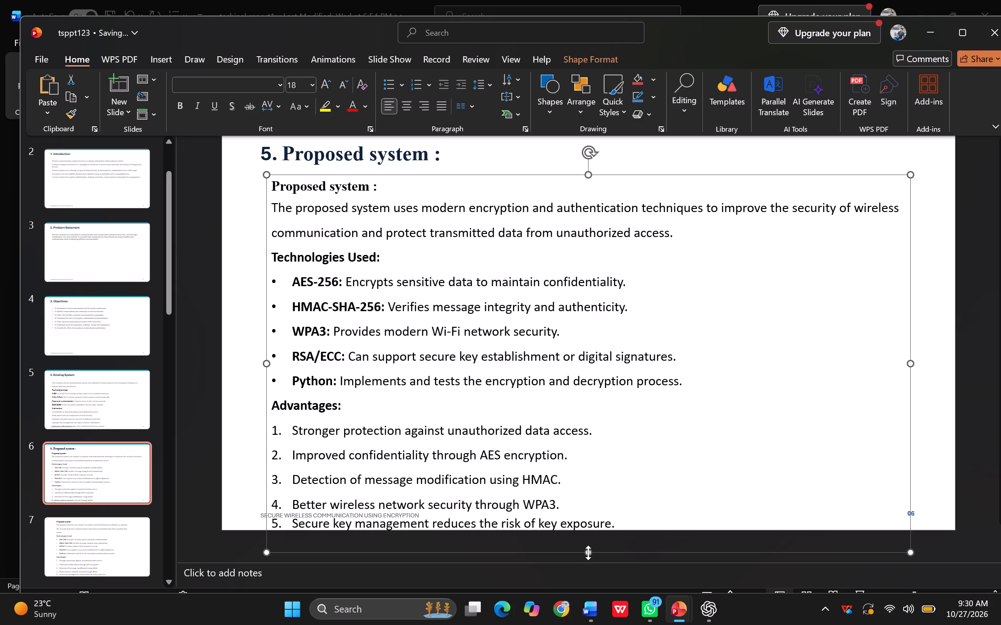
{"action": "left_click_drag", "start_coordinate": [588, 553], "coordinate": [588, 533]}
{"action": "left_click_drag", "start_coordinate": [589, 552], "coordinate": [584, 517]}
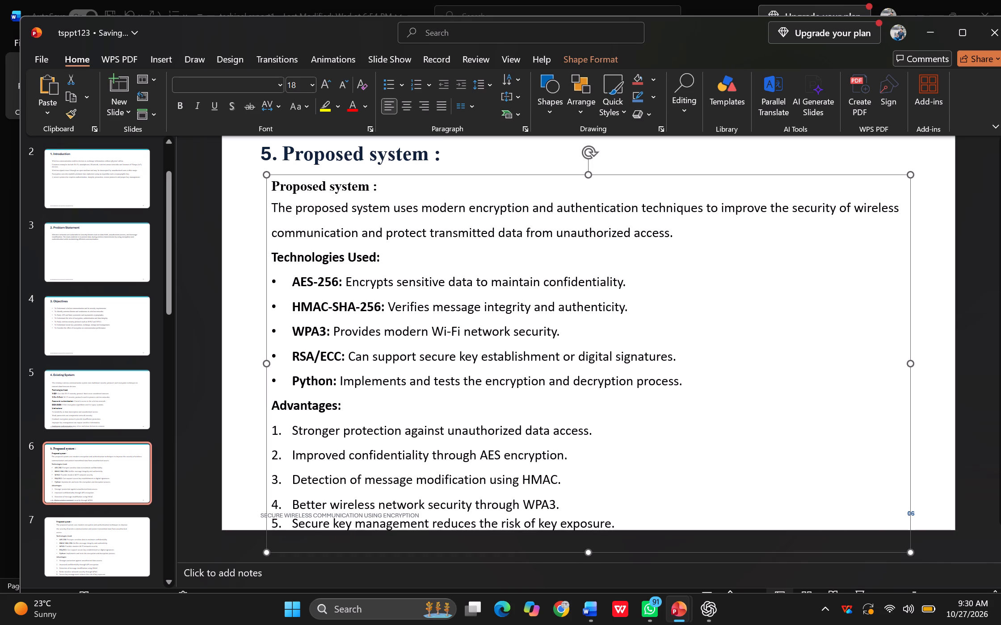
{"action": "left_click_drag", "start_coordinate": [589, 176], "coordinate": [588, 207]}
{"action": "left_click_drag", "start_coordinate": [266, 175], "coordinate": [272, 179]}
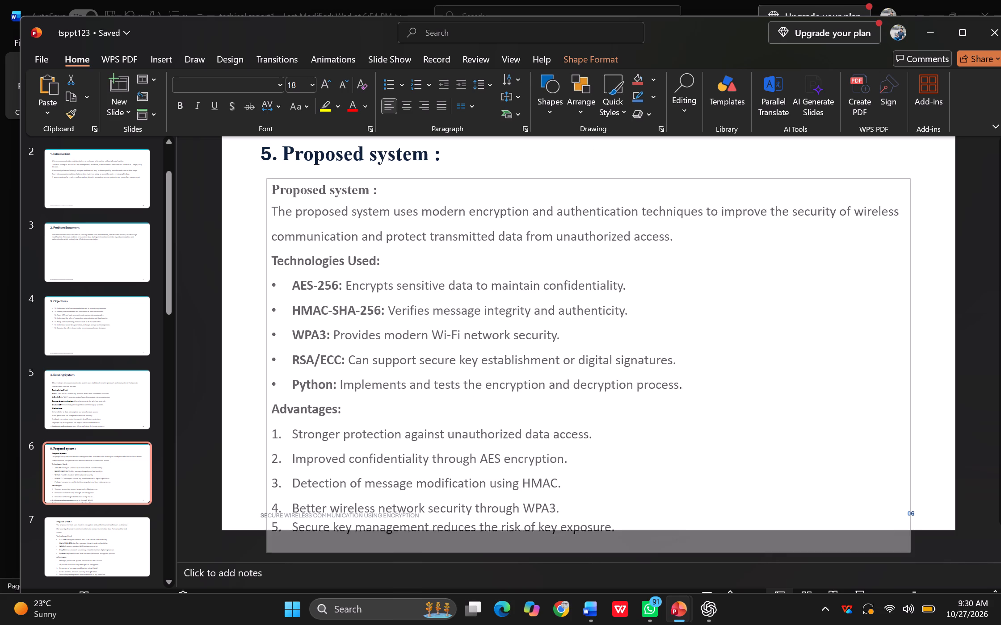
{"action": "left_click_drag", "start_coordinate": [272, 179], "coordinate": [308, 197]}
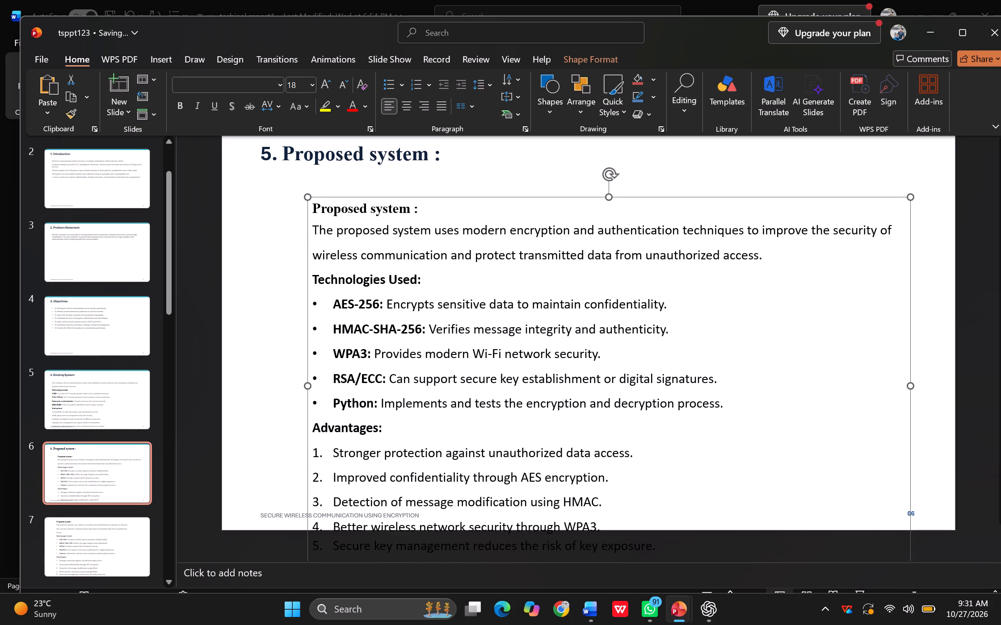
{"action": "left_click_drag", "start_coordinate": [547, 196], "coordinate": [521, 164]}
{"action": "left_click", "coordinate": [240, 329]}
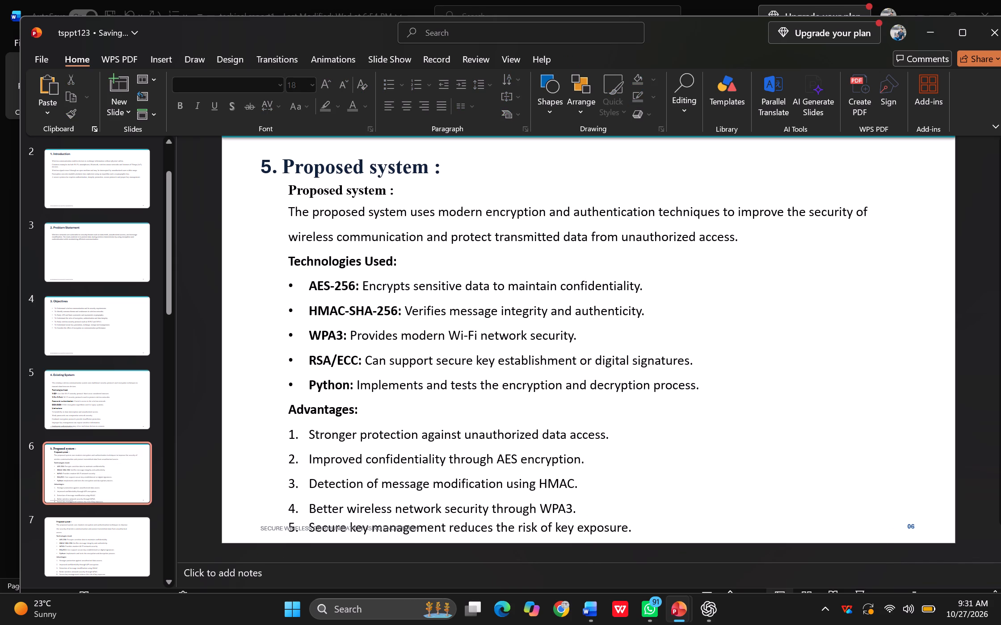
Delete the repeated "Proposed system :" heading from the first line of the body text on the "5. Proposed system :" slide.
{"action": "left_click", "coordinate": [428, 193]}
{"action": "key", "text": "BackSpace"}
{"action": "key", "text": "BackSpace"}
{"action": "key", "text": "BackSpace"}
{"action": "key", "text": "BackSpace"}
{"action": "key", "text": "BackSpace"}
{"action": "key", "text": "BackSpace"}
{"action": "key", "text": "BackSpace"}
{"action": "key", "text": "BackSpace"}
{"action": "key", "text": "BackSpace"}
{"action": "key", "text": "BackSpace"}
{"action": "key", "text": "BackSpace"}
{"action": "key", "text": "BackSpace"}
{"action": "key", "text": "BackSpace"}
{"action": "key", "text": "BackSpace"}
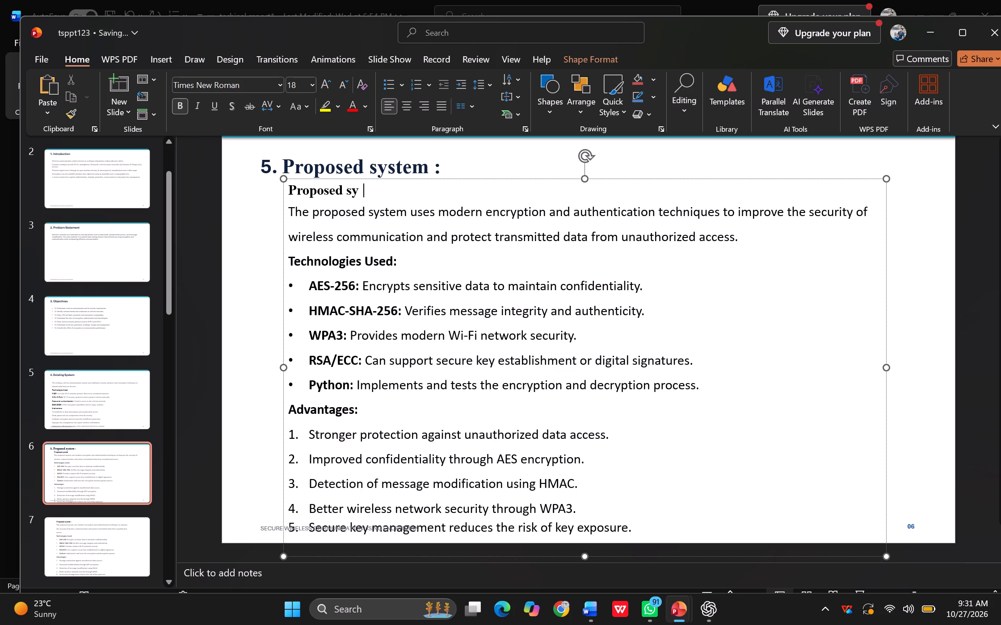
Clear the remaining "Proposed sy" text from the first body line on the "5. Proposed system :" slide and deselect the text box.
{"action": "key", "text": "BackSpace"}
{"action": "key", "text": "BackSpace"}
{"action": "key", "text": "BackSpace"}
{"action": "key", "text": "BackSpace"}
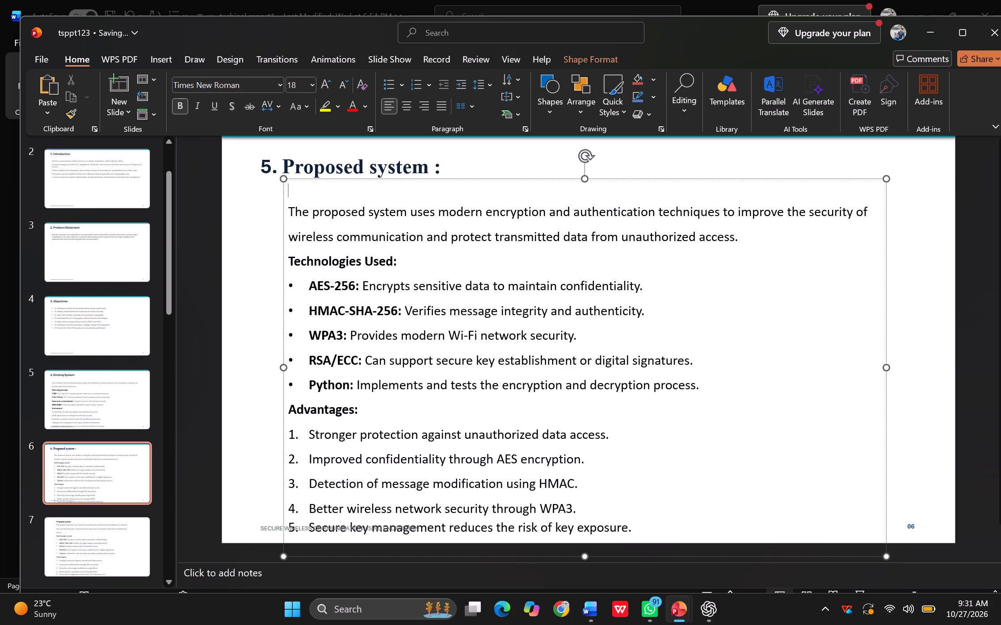
{"action": "left_click", "coordinate": [485, 160]}
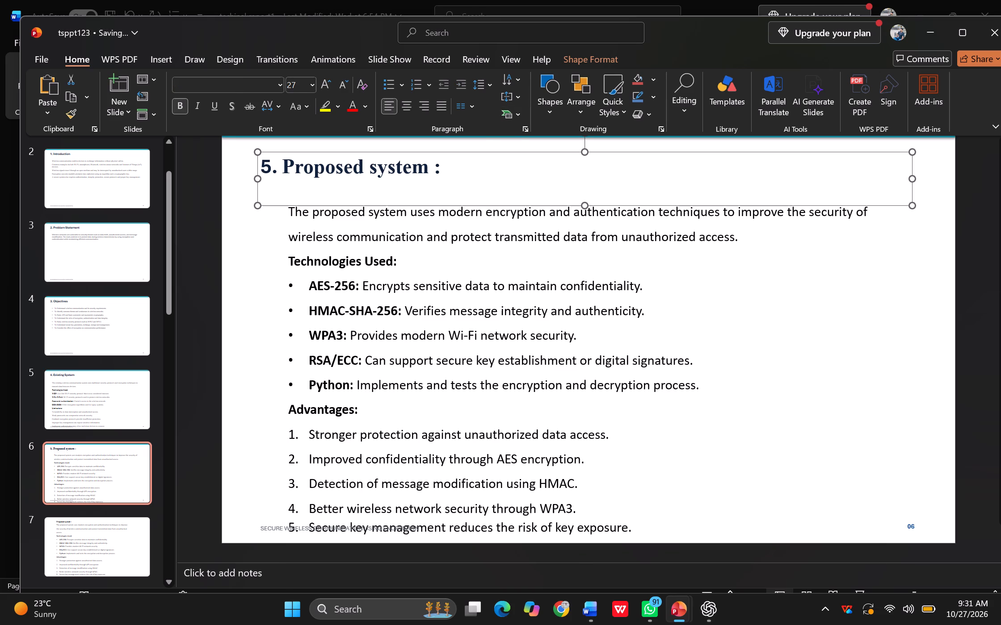
{"action": "left_click", "coordinate": [294, 209]}
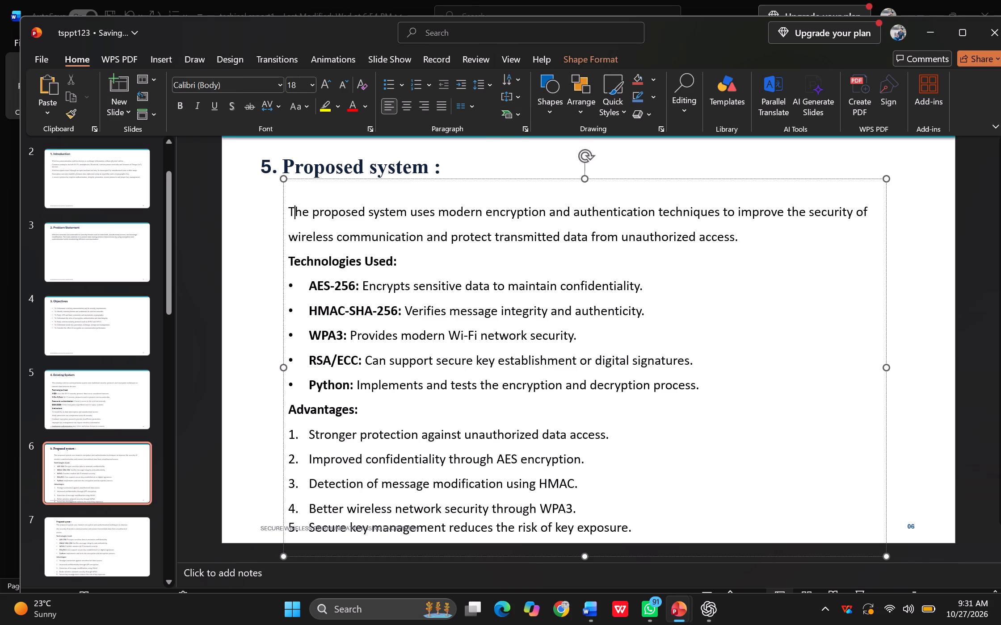
{"action": "left_click", "coordinate": [341, 199]}
{"action": "left_click", "coordinate": [906, 321]}
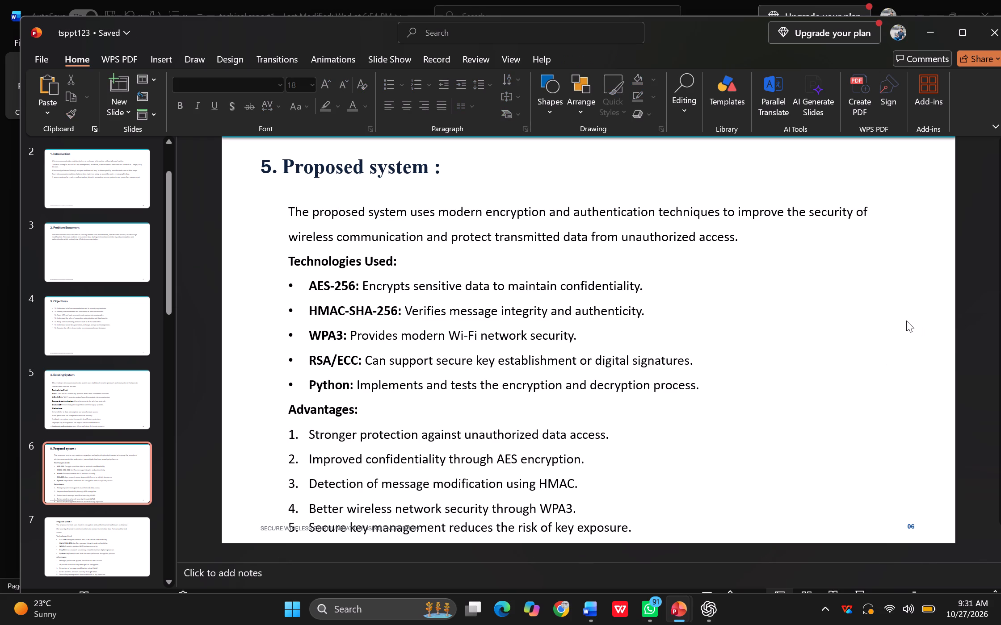
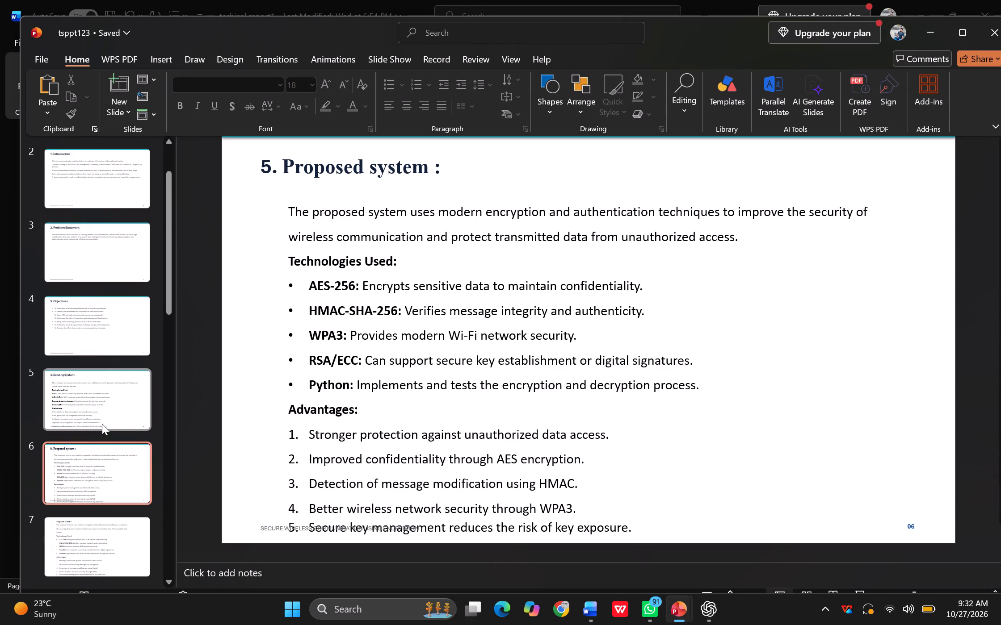
Delete the leftover unformatted "Proposed system :" slide at position 7 and save the presentation.
{"action": "left_click", "coordinate": [106, 543]}
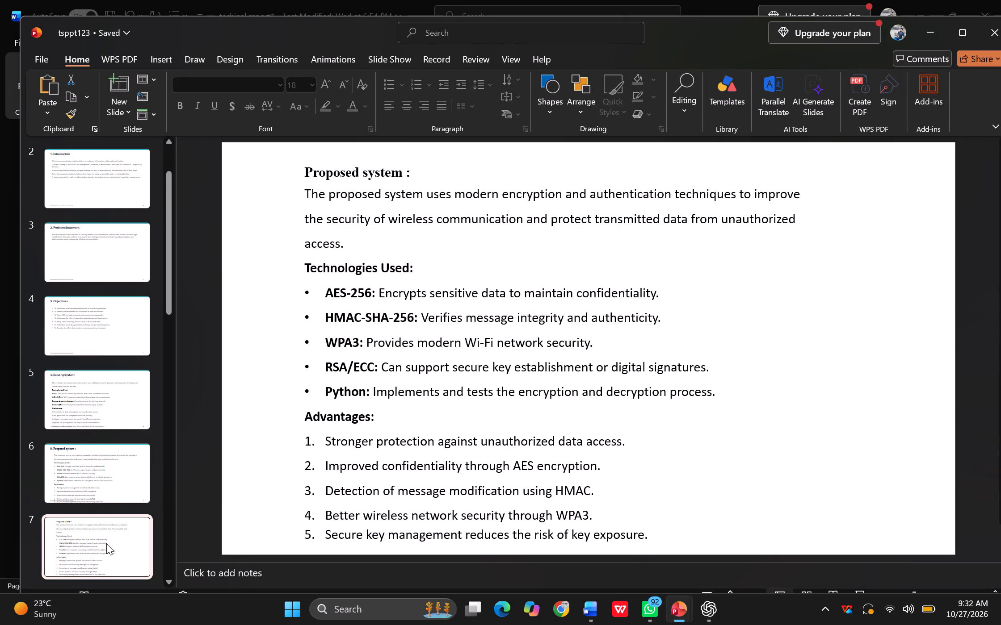
{"action": "key", "text": "BackSpace"}
{"action": "left_click", "coordinate": [102, 446]}
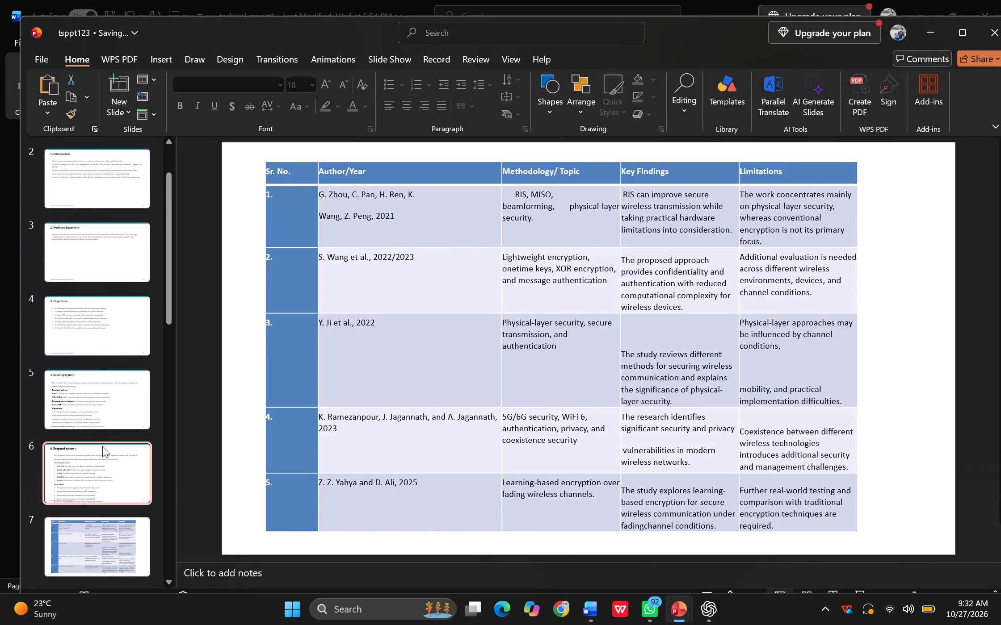
{"action": "key", "text": "ctrl+s"}
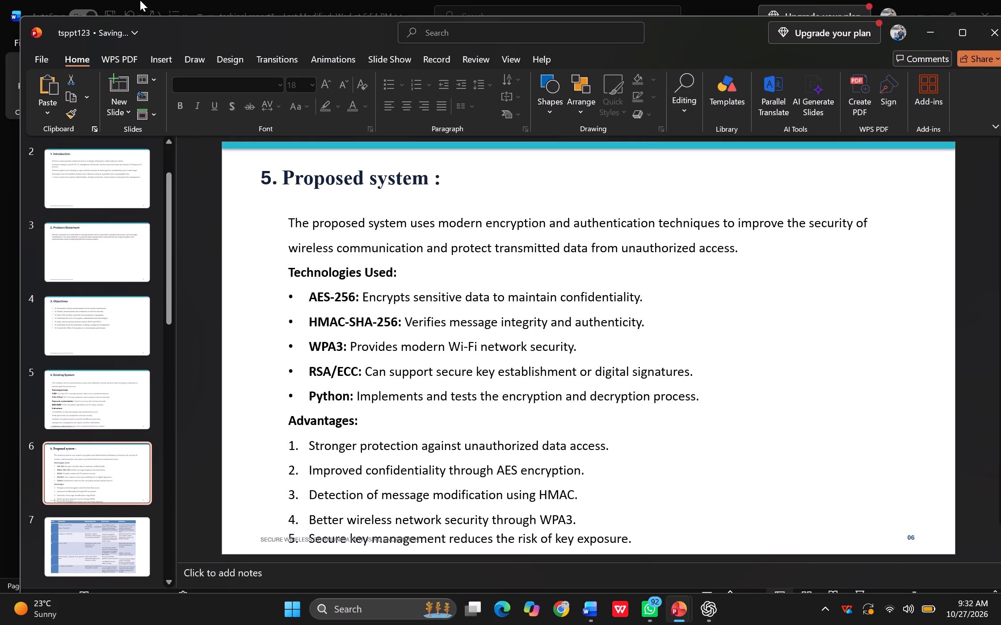
Open the Save a Copy options for the tsppt123 presentation.
{"action": "left_click", "coordinate": [46, 58]}
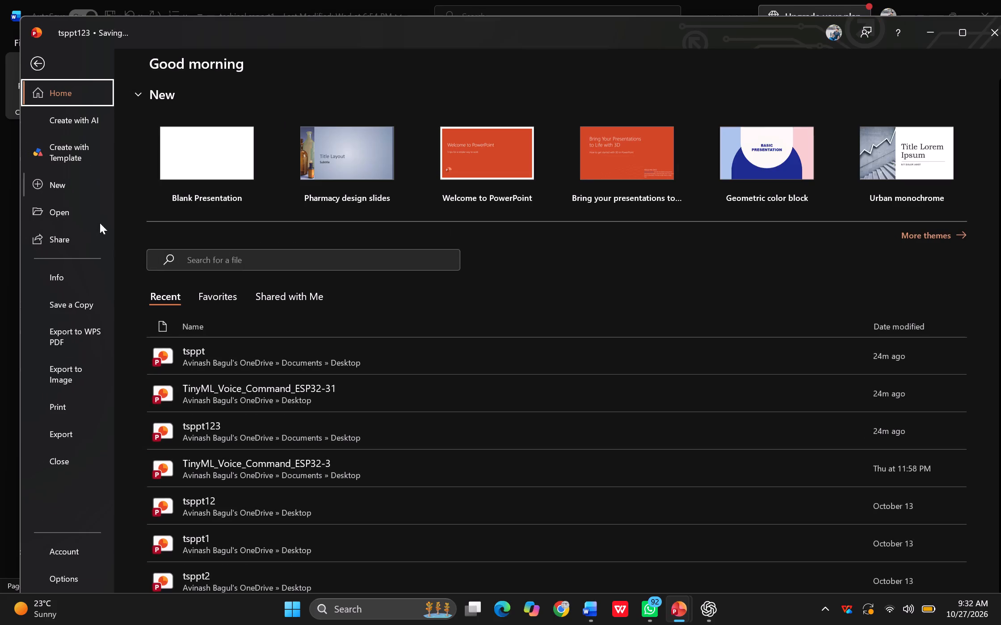
{"action": "left_click", "coordinate": [78, 305]}
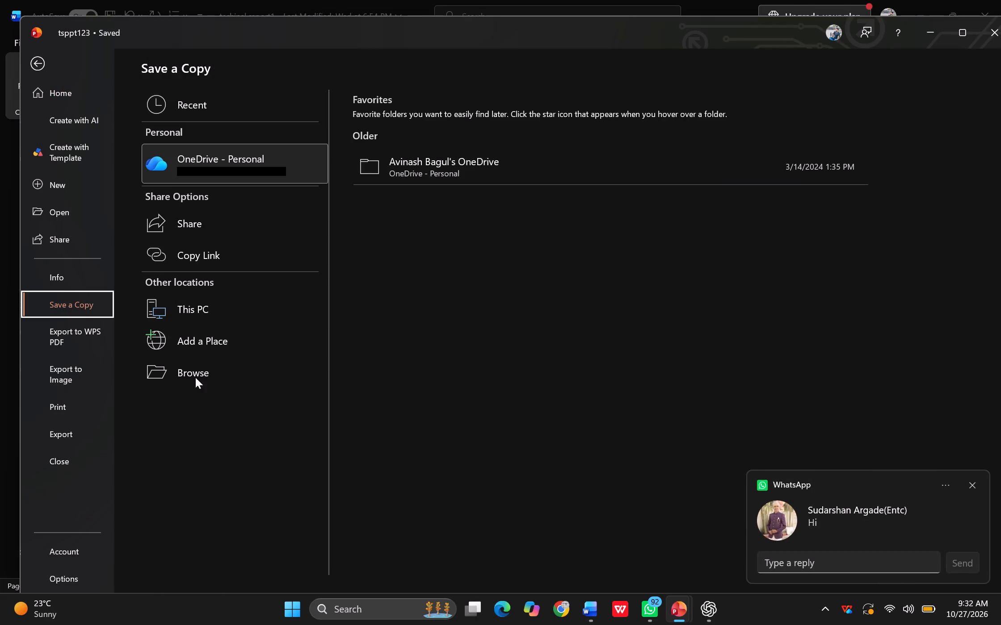
{"action": "left_click", "coordinate": [806, 564]}
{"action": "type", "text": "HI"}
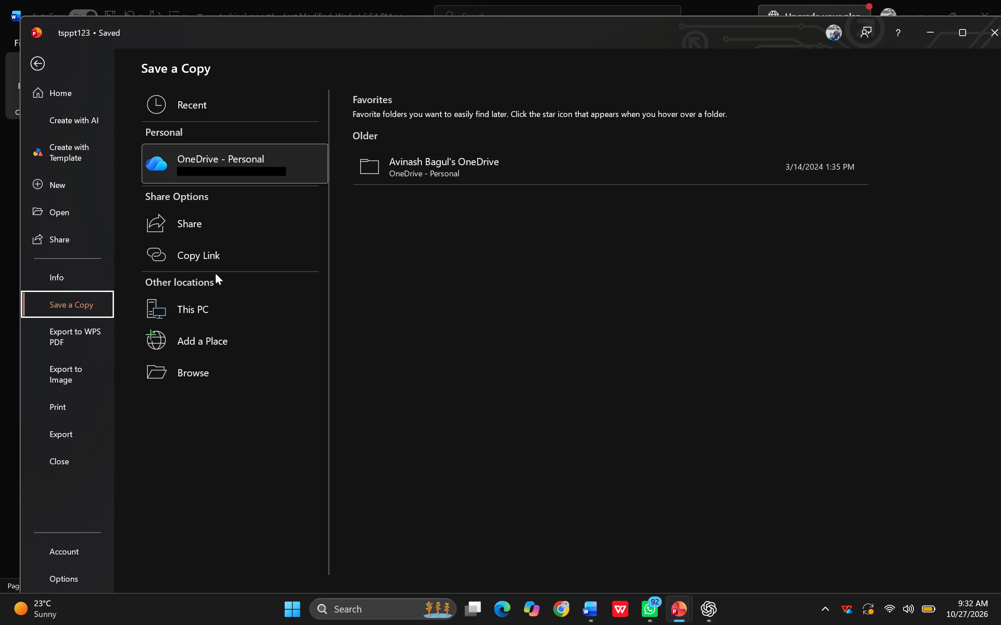
{"action": "left_click", "coordinate": [202, 311]}
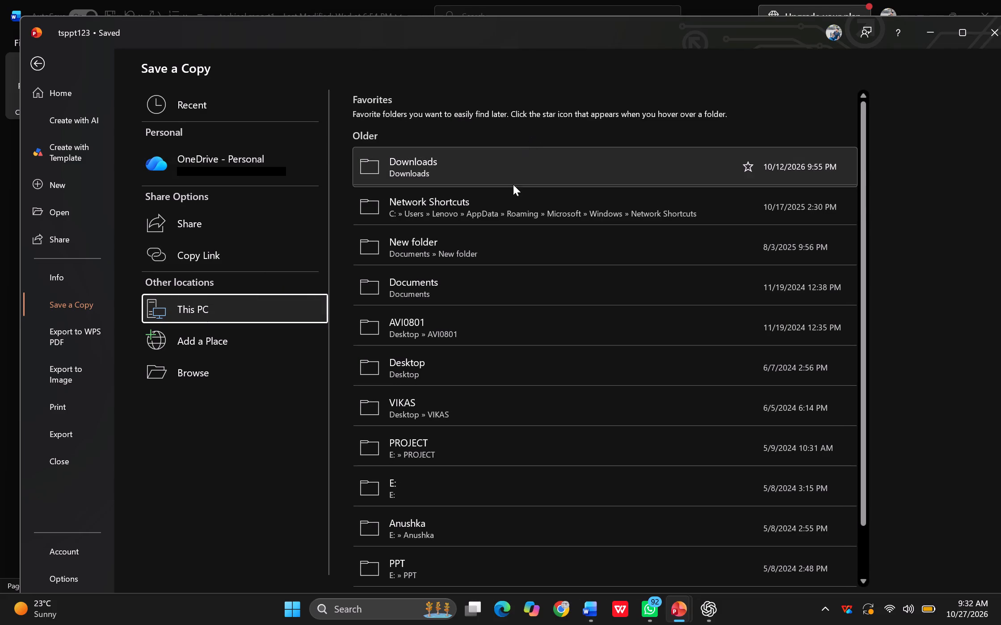
{"action": "left_click", "coordinate": [500, 372]}
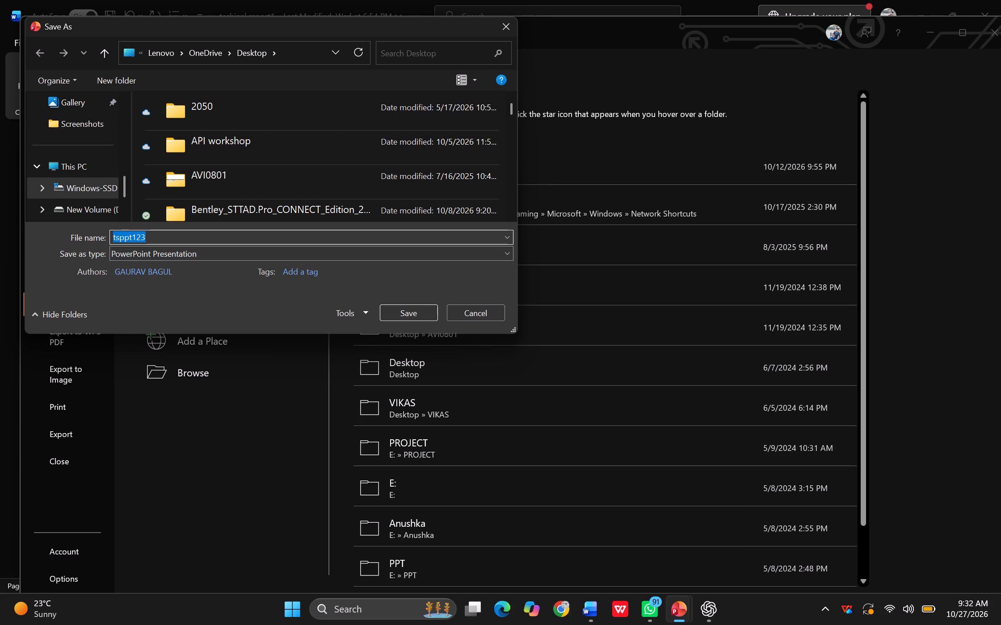